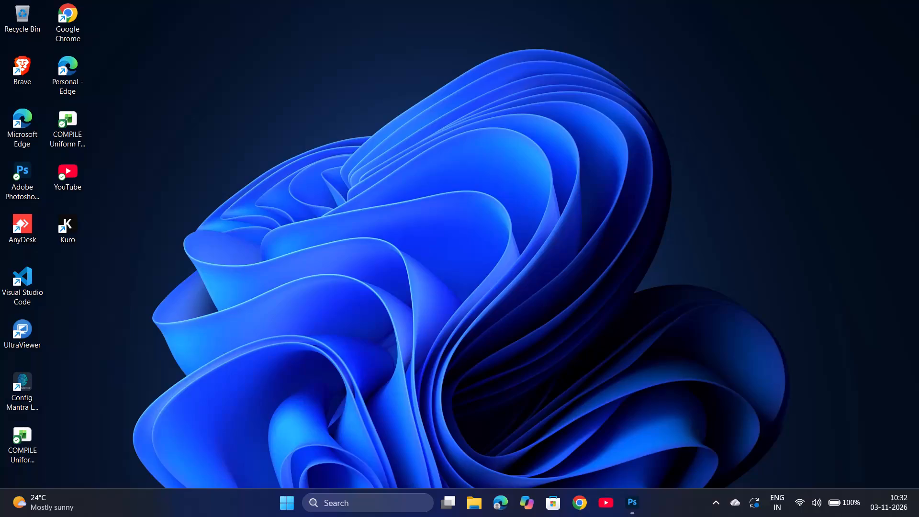
Open Google Chrome in a maximized window and search for canva.
double_click(77, 27)
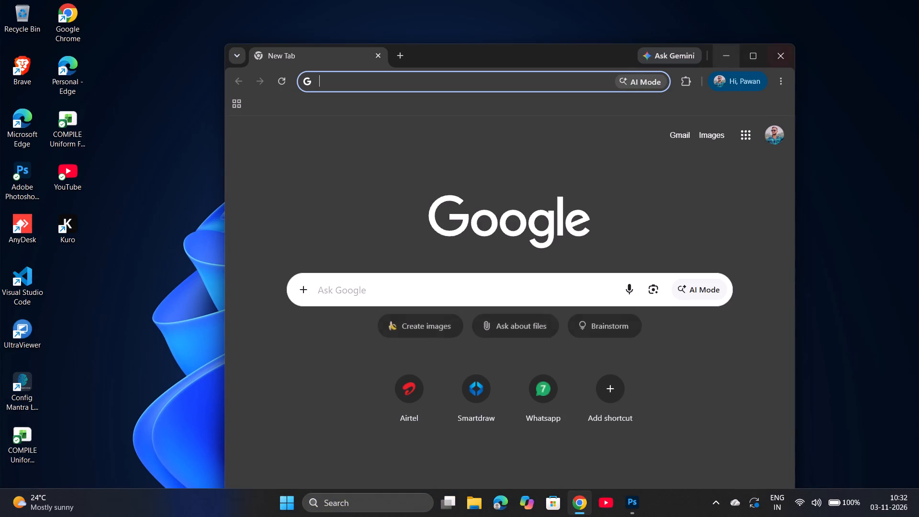
left_click(746, 63)
left_click(398, 258)
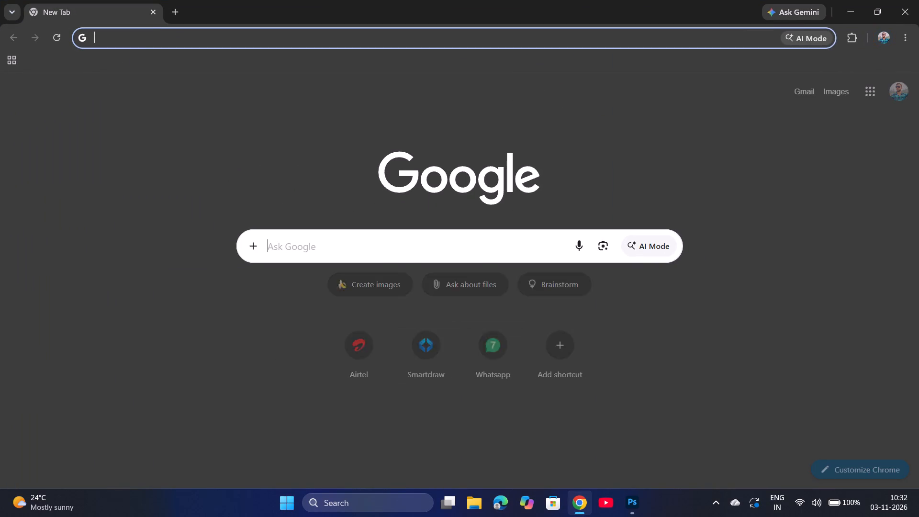
type("ca")
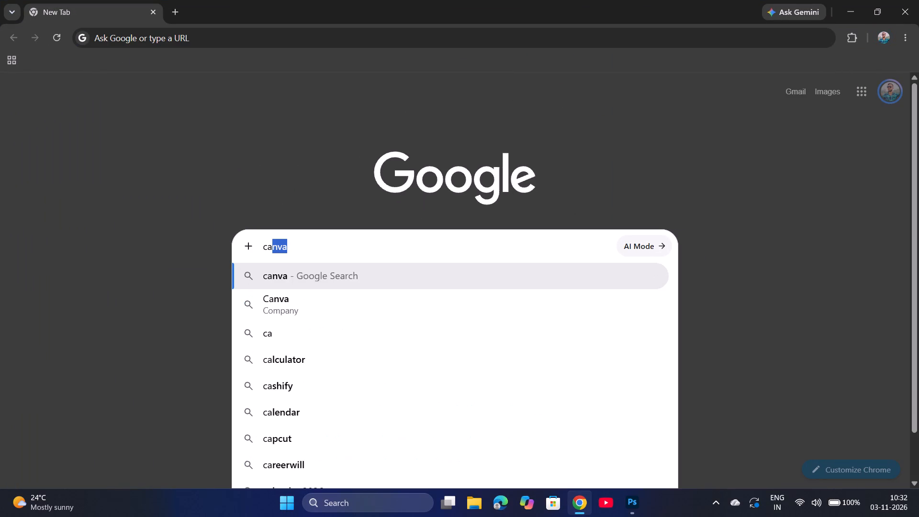
key("Return")
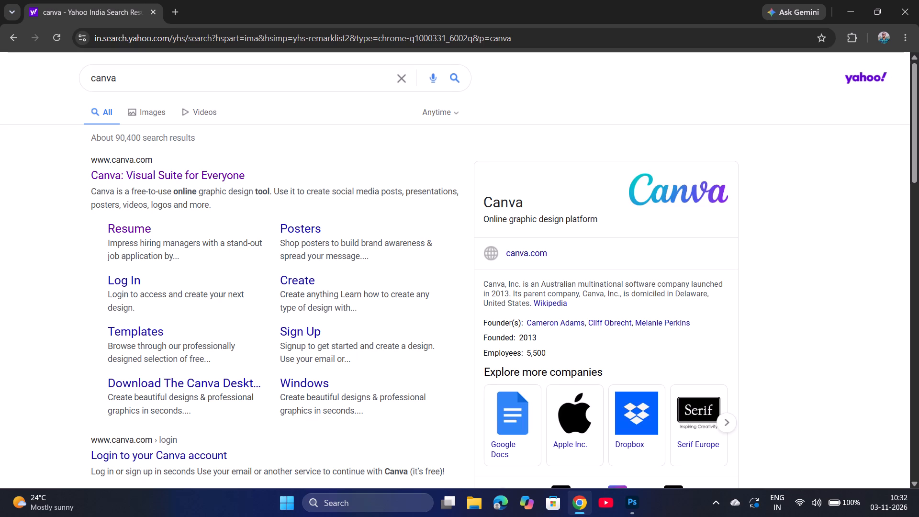
Open the Canva website from the search results.
left_click(164, 175)
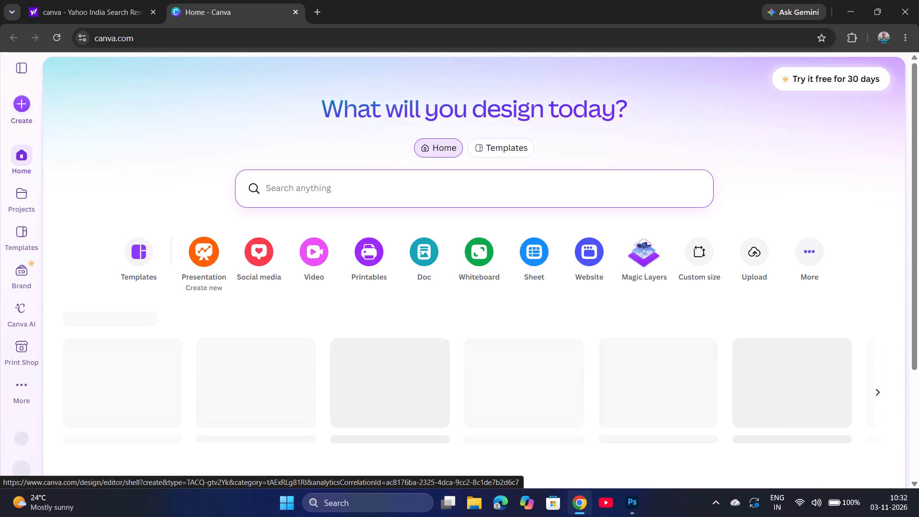
Start creating a design from the social media category and switch to the Presentations formats.
left_click(257, 259)
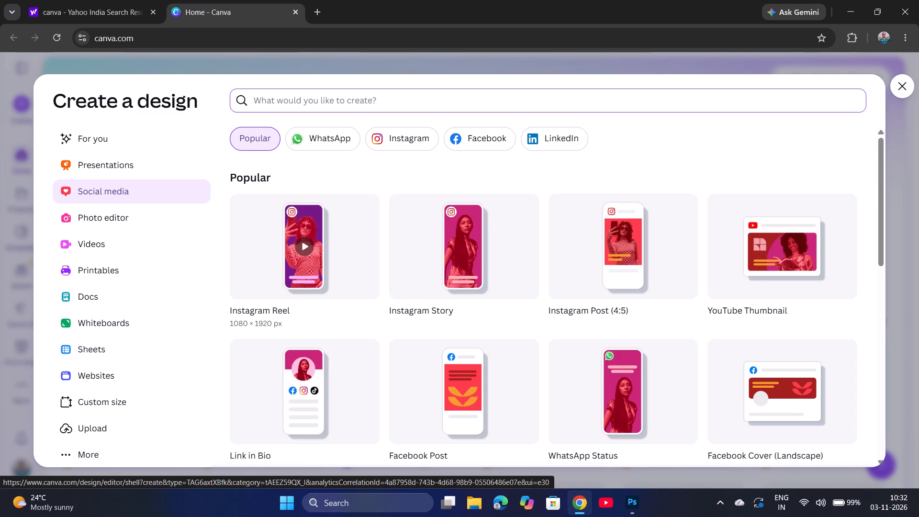
left_click(97, 167)
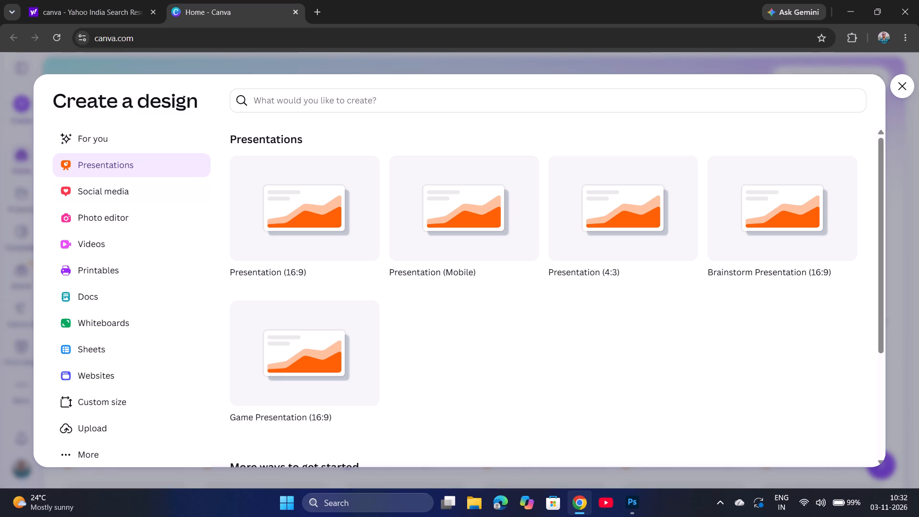
Dismiss the Create a design window and open the recent pink-and-blue Cyber Security presentation.
left_click(896, 94)
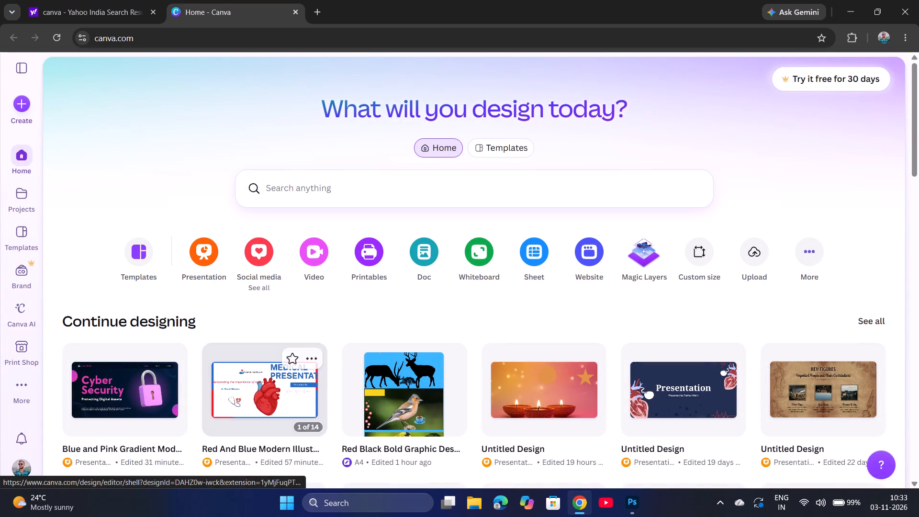
scroll(526, 316, "down", 15)
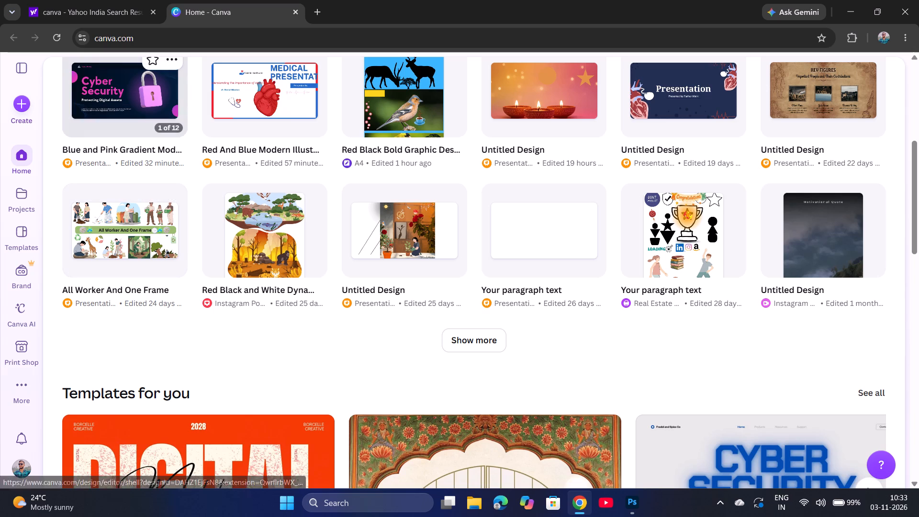
left_click(96, 133)
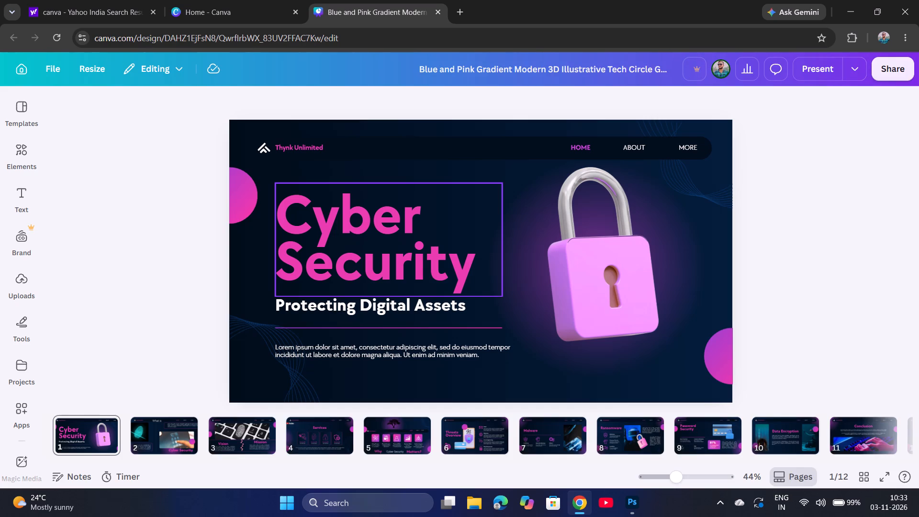
On page 1, move the Cyber Security title to the slide's right half and the padlock to just left of its centre.
left_click_drag(356, 281, 359, 287)
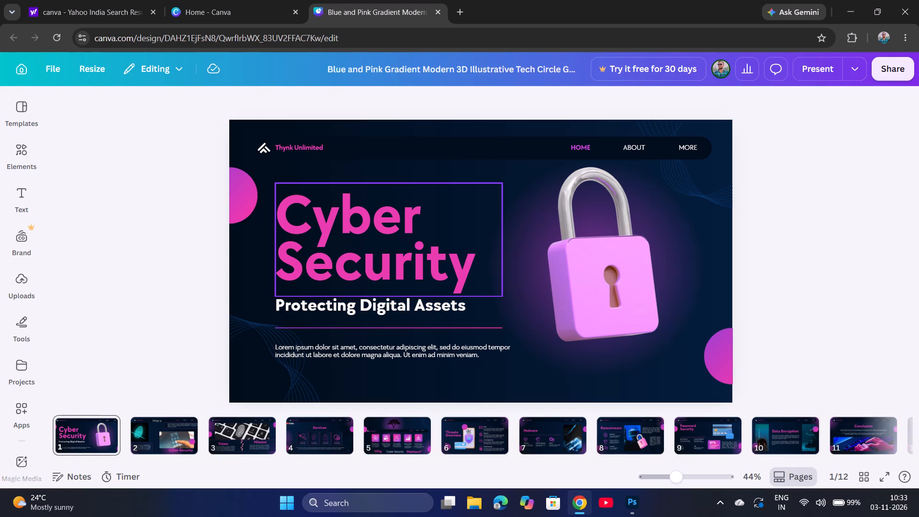
left_click_drag(359, 287, 604, 283)
left_click_drag(606, 330, 353, 295)
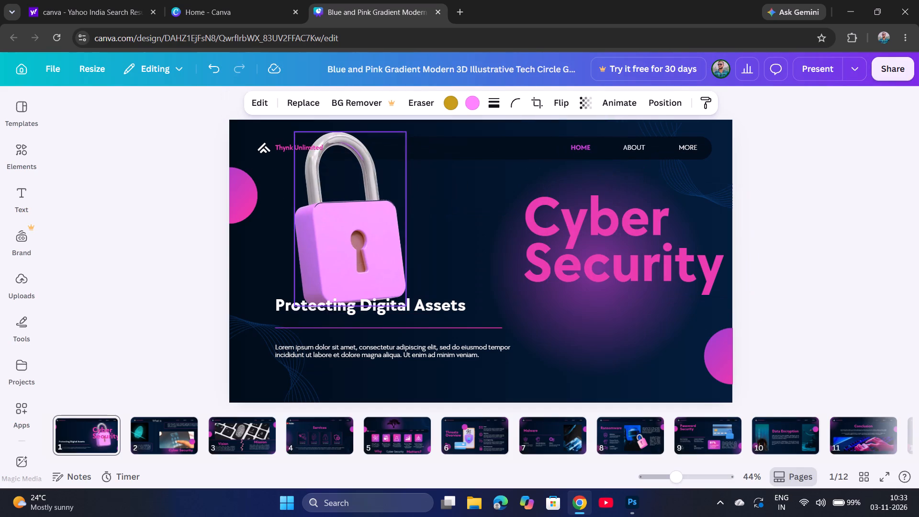
left_click_drag(353, 295, 405, 292)
left_click_drag(578, 286, 538, 345)
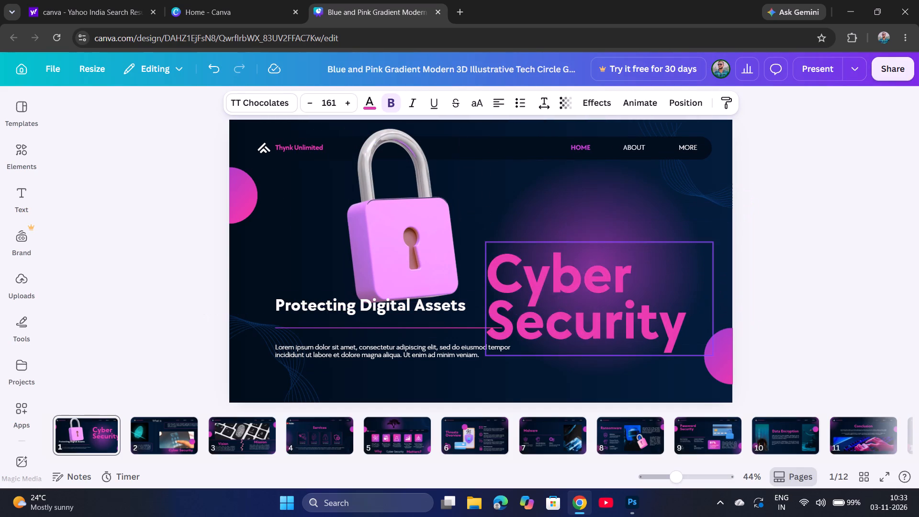
left_click_drag(538, 345, 551, 329)
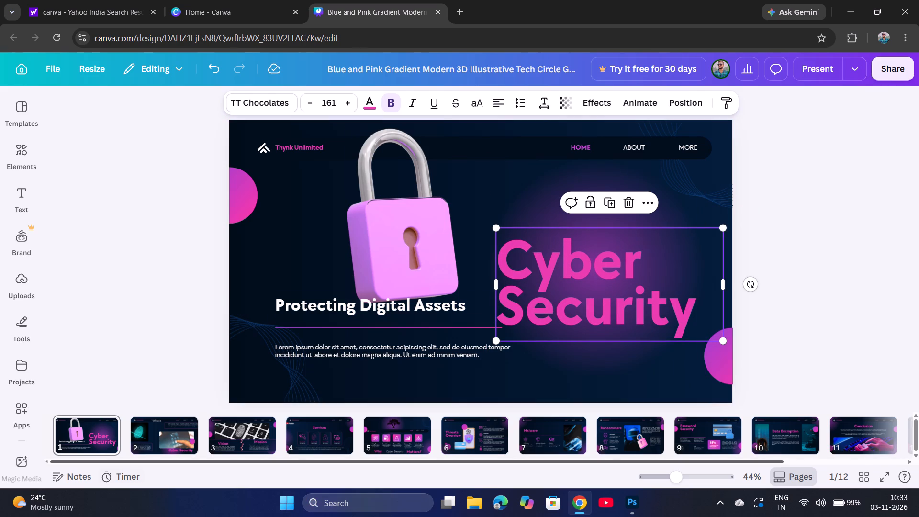
On page 2, reposition the fingerprint and keypad photos and lower the Lorem ipsum paragraph and its wide outlined box.
left_click(171, 442)
left_click_drag(341, 230, 595, 150)
left_click_drag(609, 293, 427, 265)
left_click_drag(619, 171, 639, 287)
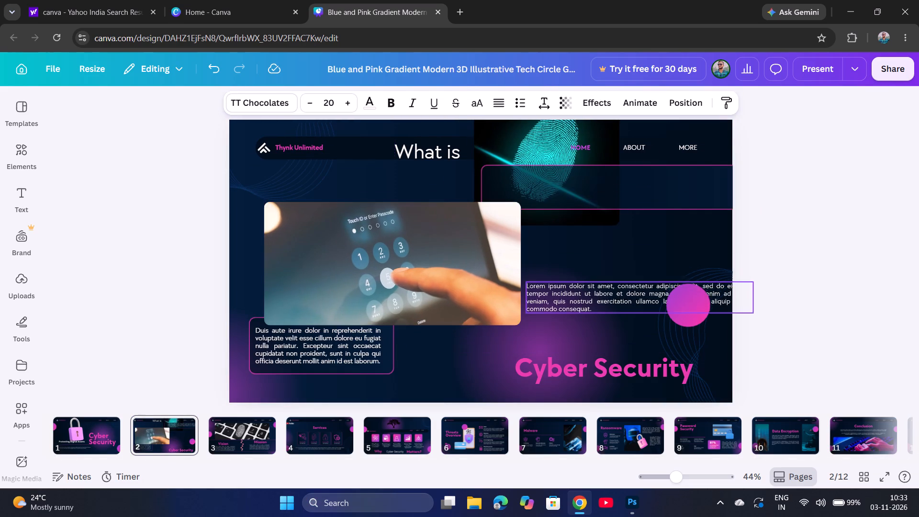
left_click_drag(639, 287, 639, 289)
left_click_drag(608, 198, 616, 305)
Move page 2's fingerprint photo to the slide's right edge and shift the keypad photo slightly right and up.
left_click_drag(539, 197, 595, 290)
left_click_drag(661, 274, 663, 283)
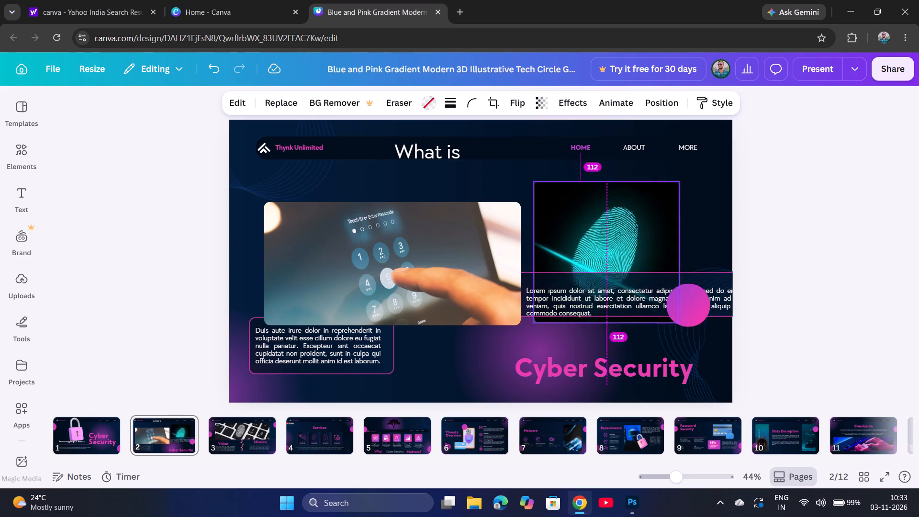
left_click_drag(663, 283, 560, 356)
left_click_drag(531, 286, 485, 280)
left_click_drag(484, 280, 695, 223)
left_click_drag(385, 313, 421, 304)
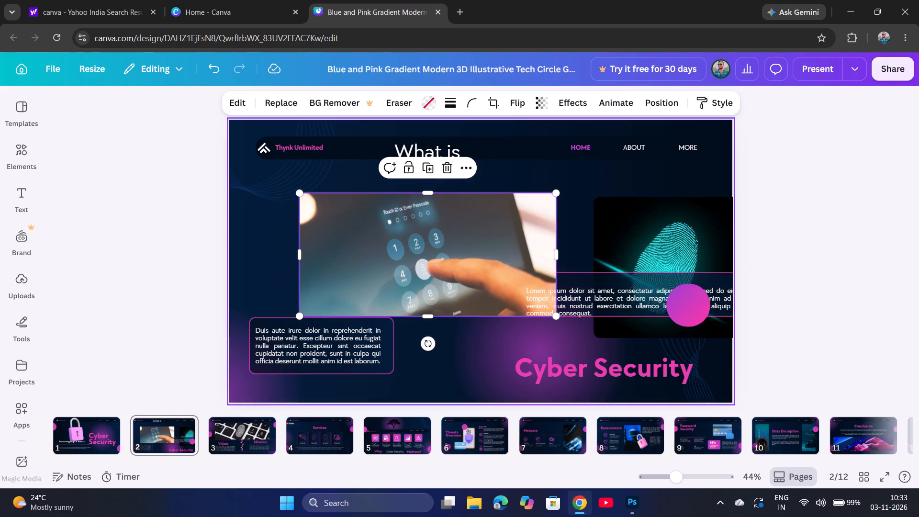
Shift page 2's purple glow left, the wide outlined box toward the lower-right edge, and the fingerprint photo lower.
left_click_drag(447, 379, 459, 379)
left_click_drag(616, 293, 489, 303)
left_click_drag(625, 282, 687, 325)
left_click_drag(573, 320, 678, 331)
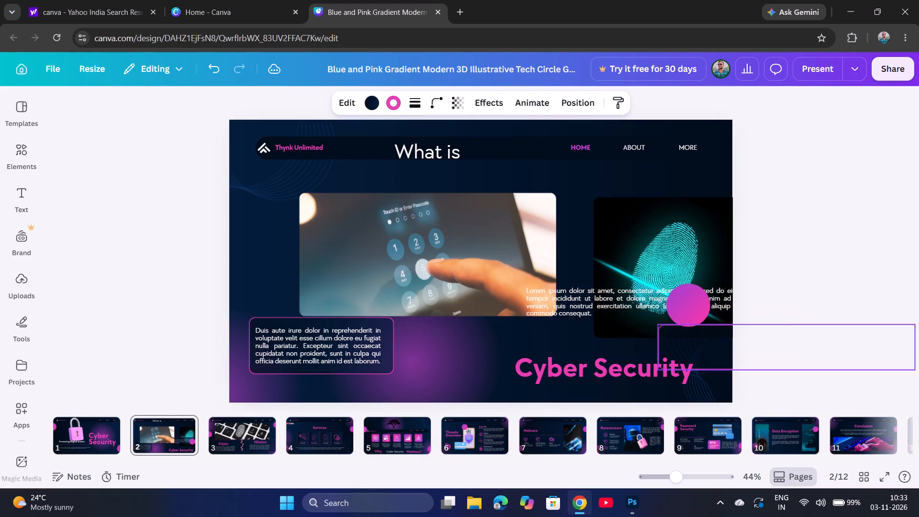
left_click_drag(820, 283, 816, 300)
left_click_drag(605, 241, 611, 301)
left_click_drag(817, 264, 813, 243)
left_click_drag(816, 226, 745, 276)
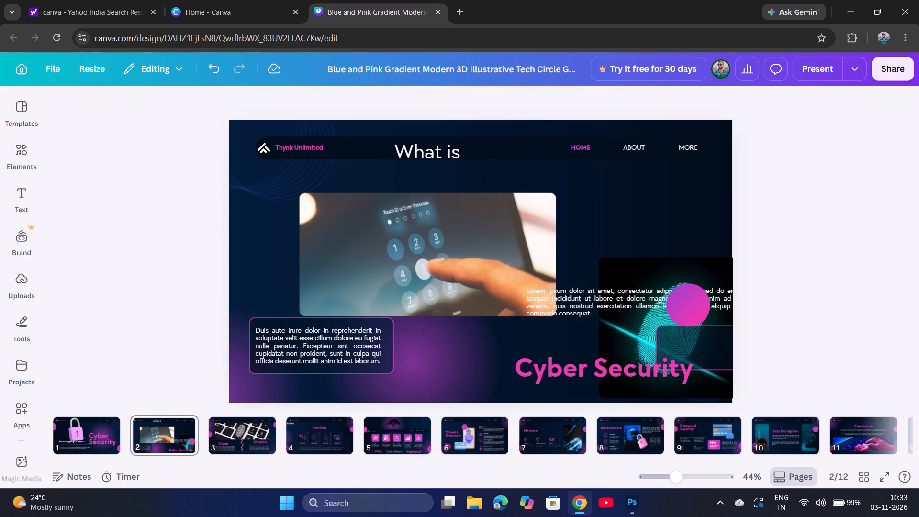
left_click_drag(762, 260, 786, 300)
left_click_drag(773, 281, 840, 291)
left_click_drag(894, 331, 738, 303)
Rearrange page 2's two pink circles, moving the keypad photo toward the slide's upper right and the fingerprint photo left beneath it.
left_click_drag(710, 304, 714, 339)
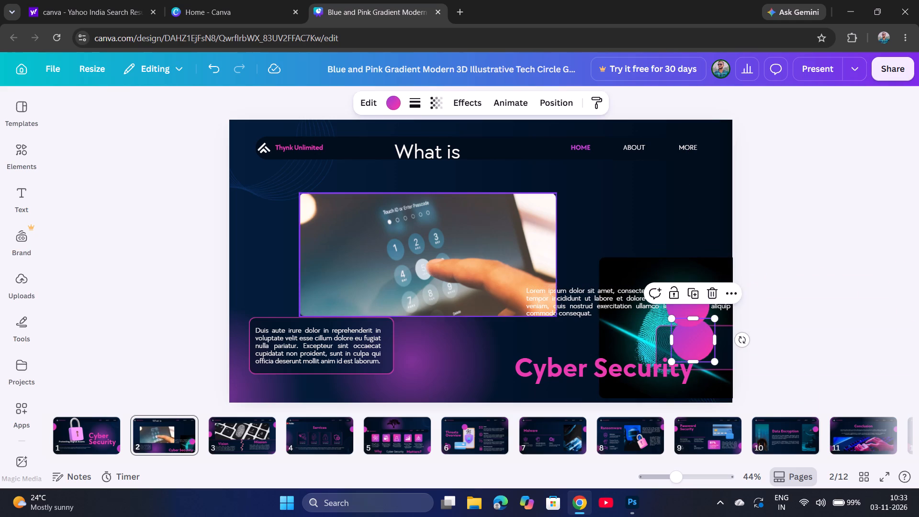
left_click_drag(524, 312, 638, 268)
left_click_drag(693, 326, 507, 284)
left_click_drag(614, 340, 547, 290)
left_click_drag(546, 267, 547, 318)
Move the fingerprint photo under the keypad photo's lower part and one pink circle to the empty area on the slide's left.
left_click_drag(600, 343, 597, 332)
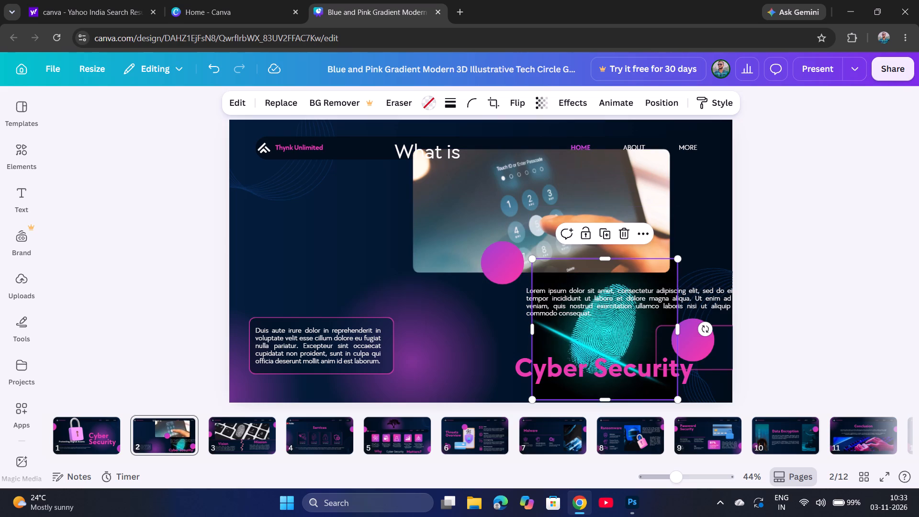
left_click_drag(597, 332, 537, 281)
left_click_drag(525, 299, 520, 341)
left_click_drag(516, 259, 480, 257)
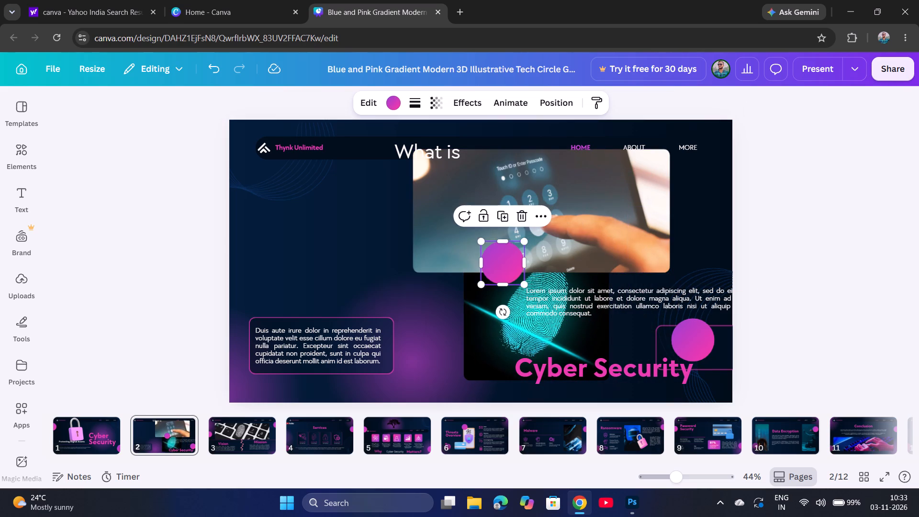
left_click_drag(480, 257, 342, 244)
left_click_drag(524, 339, 529, 353)
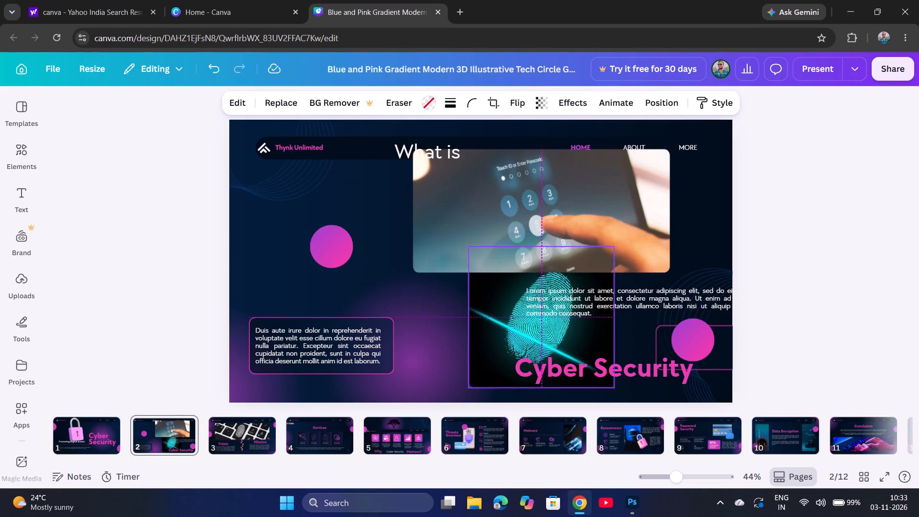
left_click_drag(529, 353, 543, 320)
Select both photos, the Lorem ipsum paragraph, the glow and the line pattern, and shift them together up and left.
left_click_drag(679, 247, 424, 316)
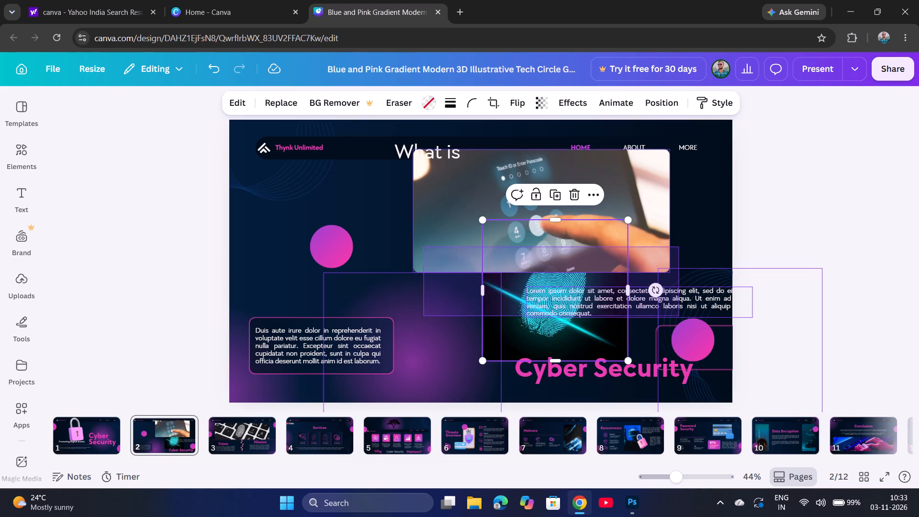
left_click_drag(609, 212, 391, 225)
left_click_drag(566, 322, 672, 277)
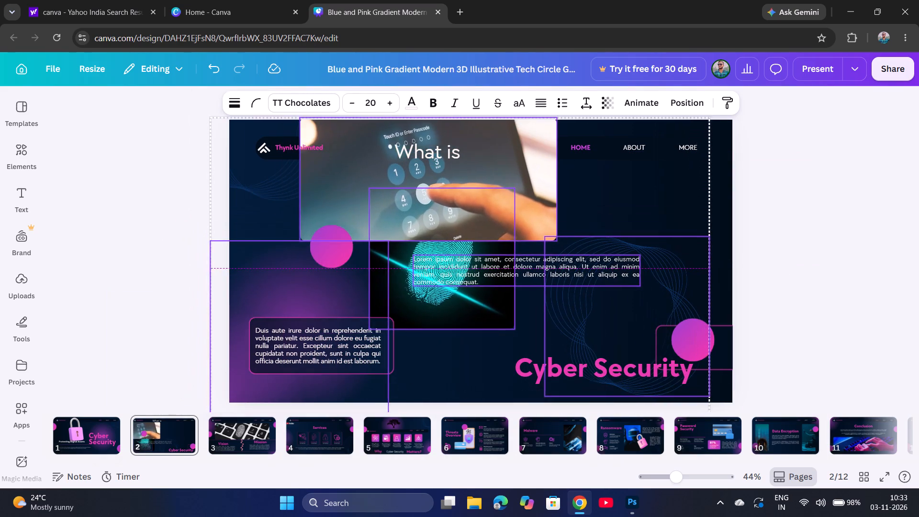
left_click(778, 265)
Place the Cyber Security heading at the lower centre, the Duis aute paragraph over the keypad photo, and its outlined box over the fingerprint.
left_click_drag(536, 294, 644, 257)
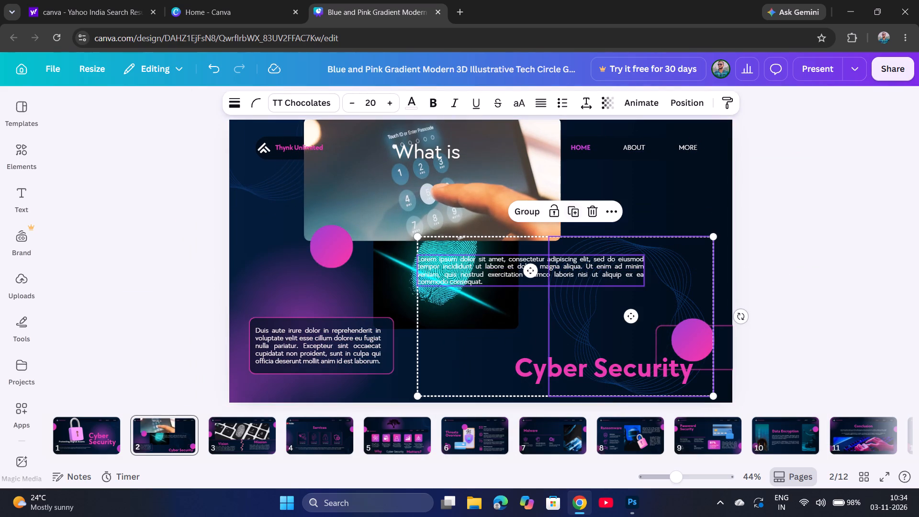
left_click_drag(566, 209, 499, 315)
left_click_drag(631, 372, 586, 299)
left_click_drag(503, 333, 656, 303)
left_click_drag(340, 343, 379, 195)
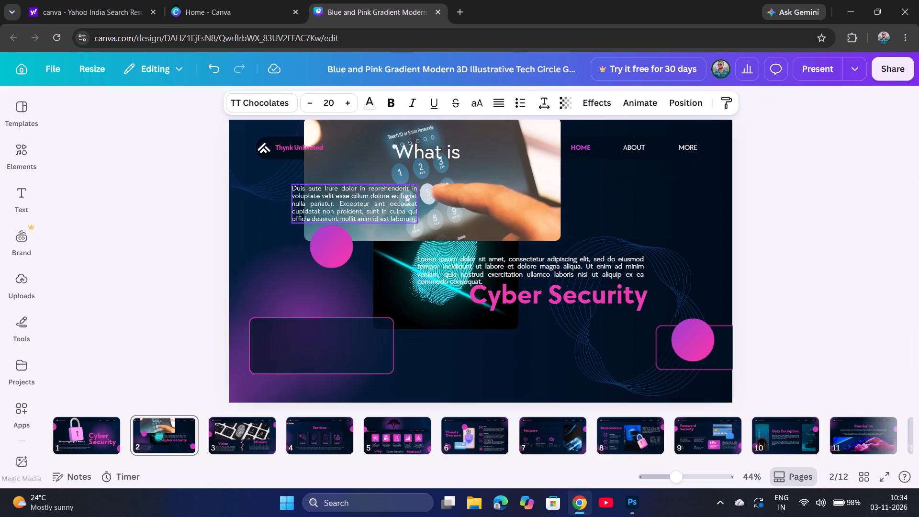
left_click_drag(369, 348, 455, 258)
left_click_drag(524, 311, 427, 356)
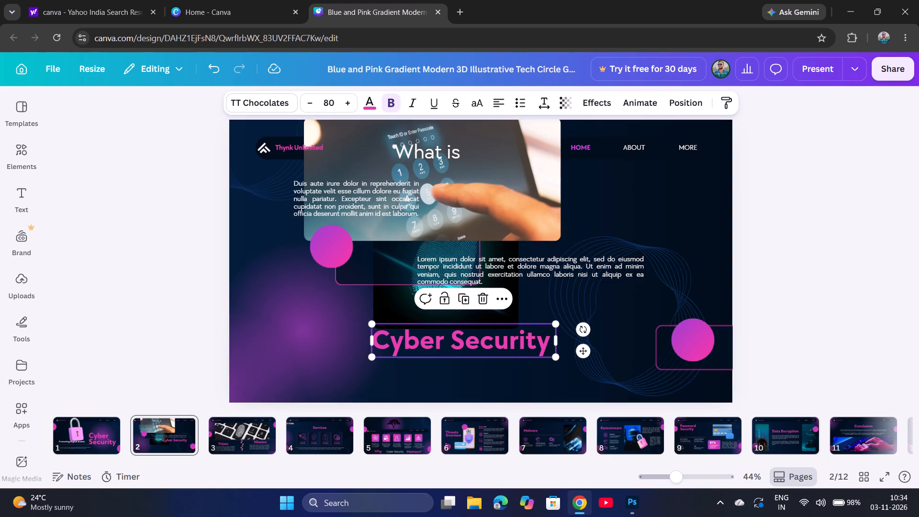
Move the wide outlined box and right-hand pink circle to the slide's upper right, and the line pattern to its lower-left corner.
left_click_drag(666, 340, 622, 230)
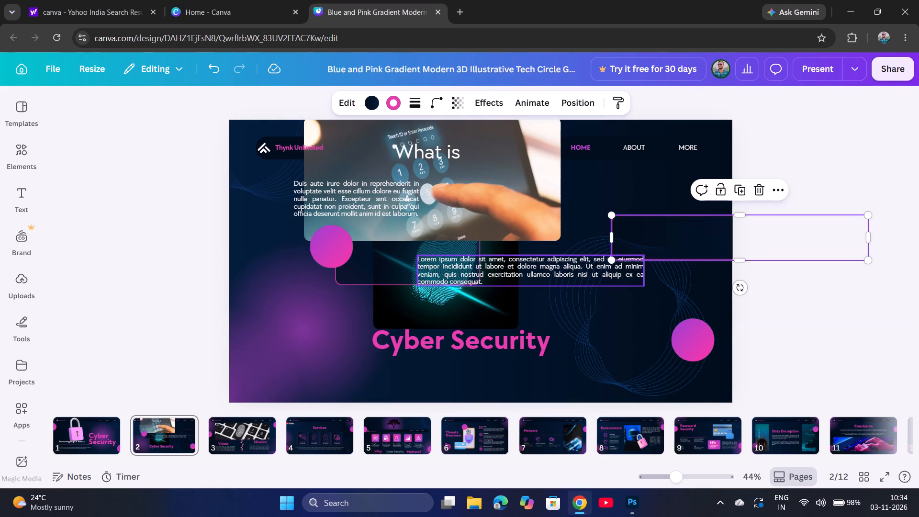
left_click_drag(674, 341, 611, 188)
left_click_drag(642, 352, 423, 271)
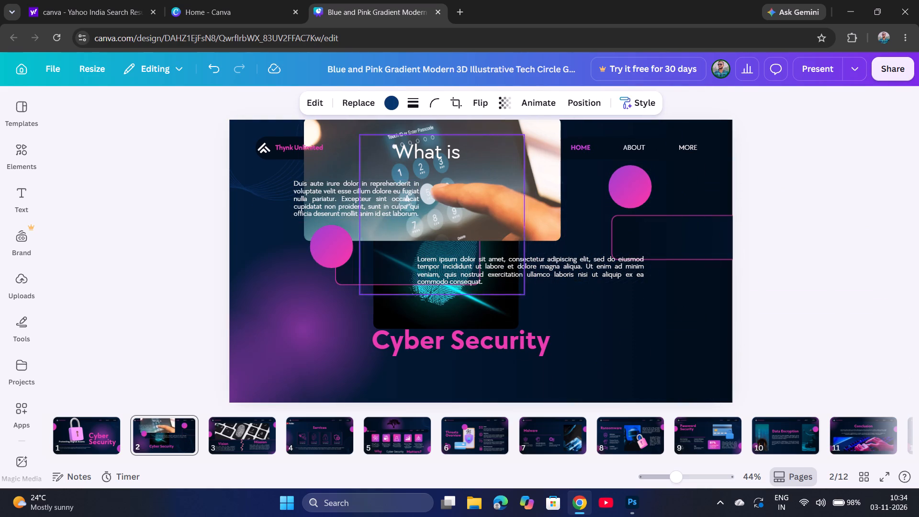
left_click_drag(423, 271, 311, 372)
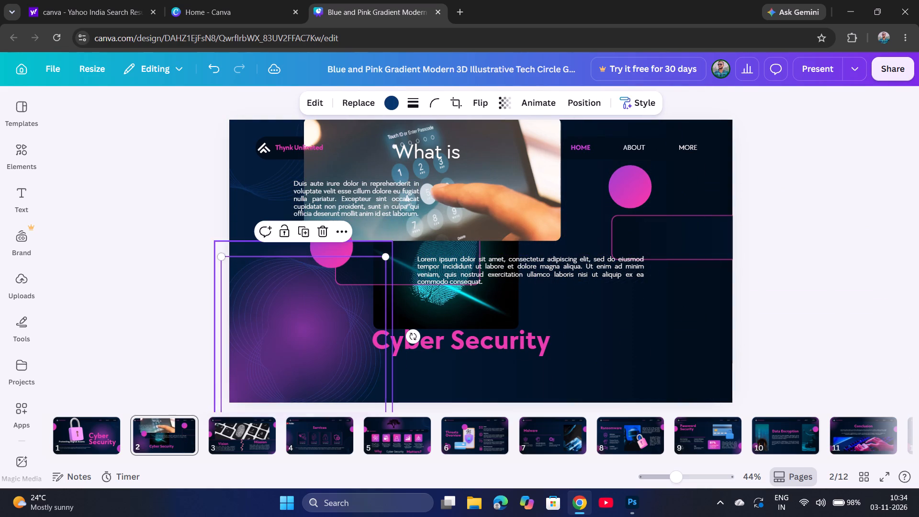
left_click(653, 342)
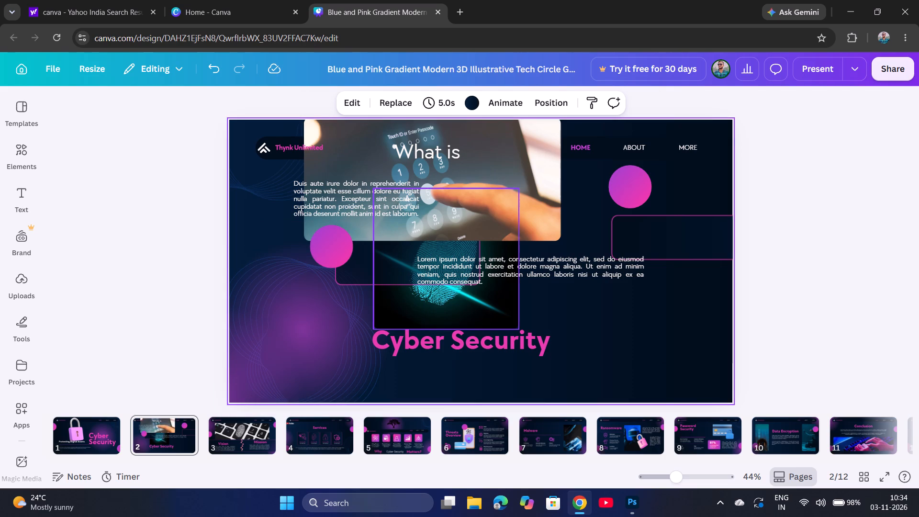
Move the small outlined box, the purple glow and the Duis aute paragraph toward page 2's lower centre.
left_click_drag(404, 275, 438, 332)
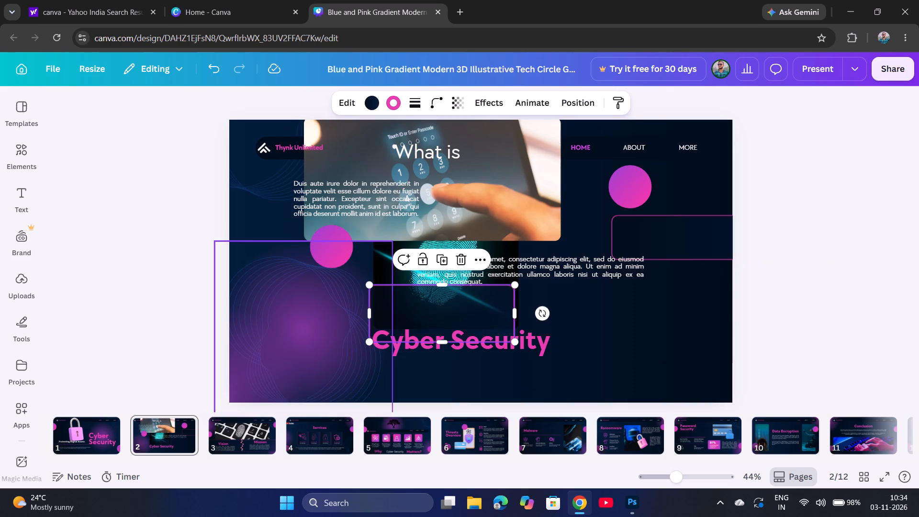
left_click_drag(365, 244, 490, 286)
left_click_drag(395, 214, 595, 340)
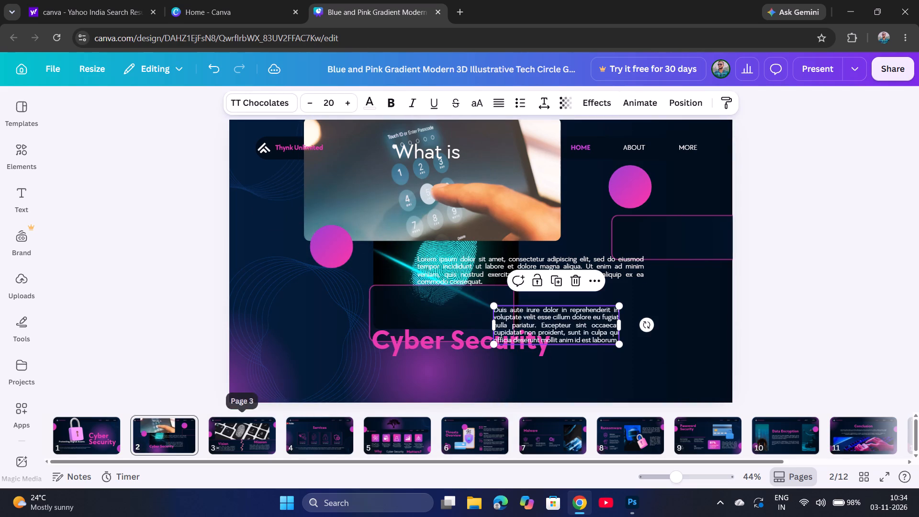
On page 3, shift the keyboard photo slightly right and move the Mission paragraph up over the photo's lower edge.
left_click(227, 439)
left_click_drag(636, 263, 591, 298)
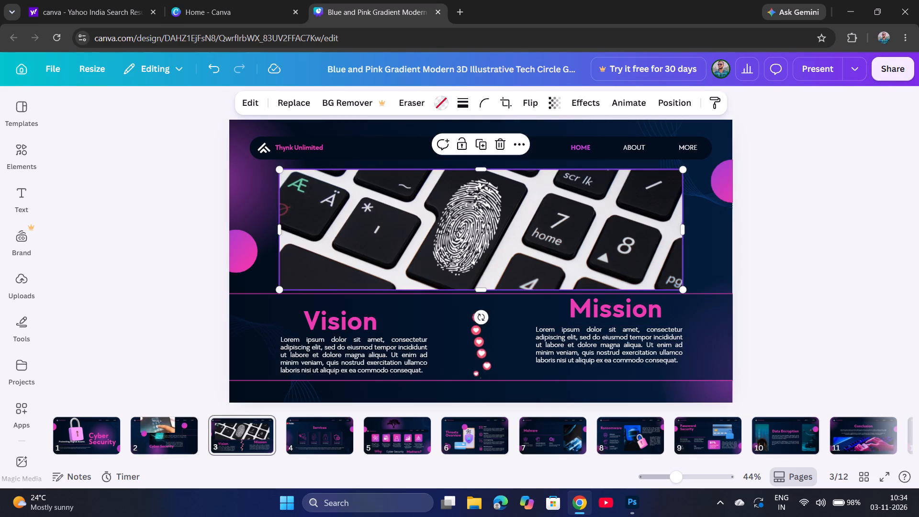
left_click_drag(591, 298, 553, 314)
left_click_drag(507, 324, 607, 270)
left_click_drag(652, 329, 654, 259)
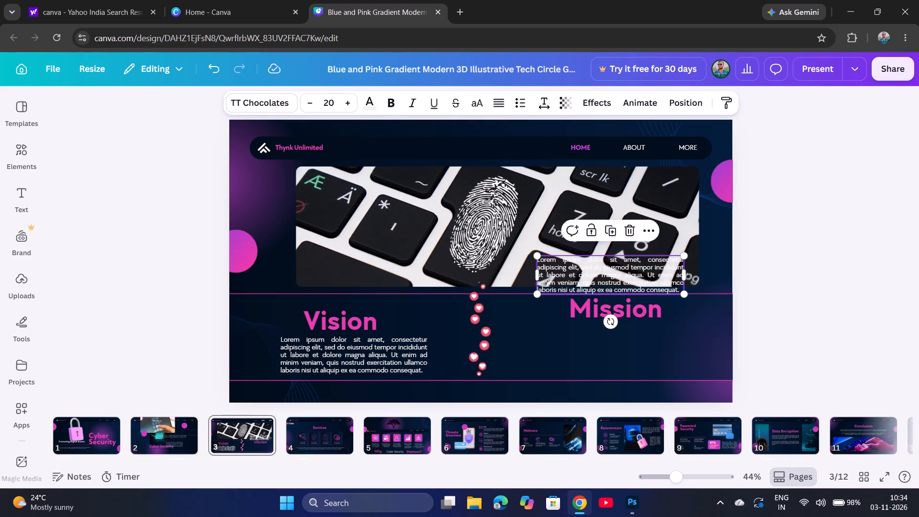
On page 3, move the Mission heading to the slide's lower-right edge, and its paragraph and the Vision heading over the photo's fingerprint.
left_click_drag(628, 282, 620, 314)
left_click_drag(585, 294, 639, 326)
left_click_drag(681, 336, 636, 264)
left_click_drag(572, 307, 656, 360)
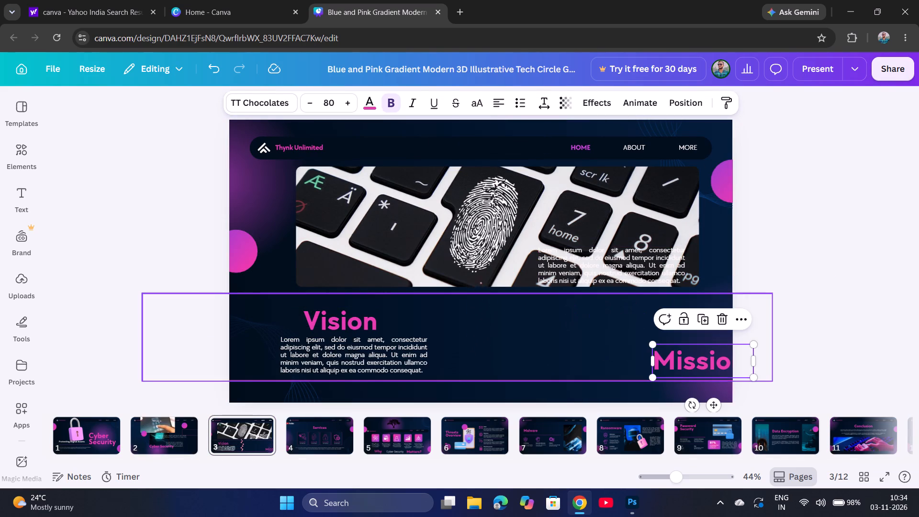
left_click_drag(634, 277, 488, 281)
left_click_drag(367, 329, 530, 231)
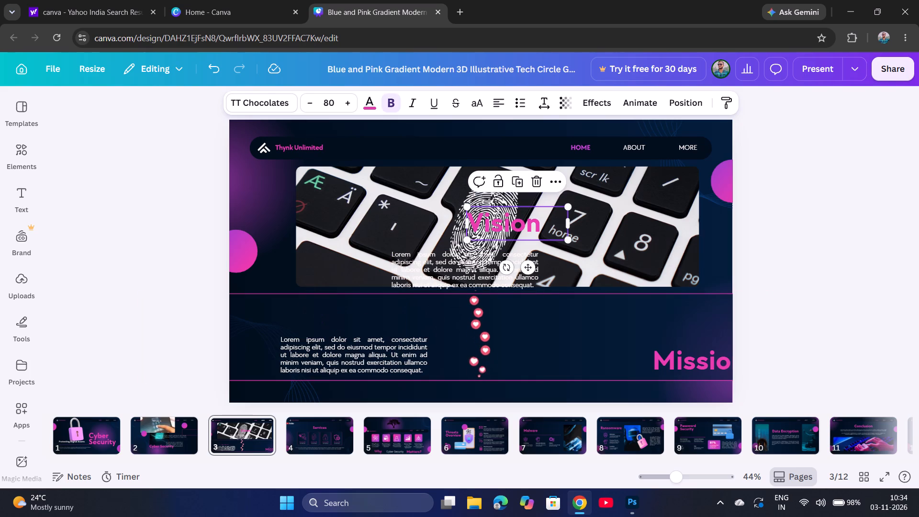
Move the wide outlined box up below the navigation bar and the keyboard photo down to the slide's lower left.
left_click_drag(437, 364, 538, 241)
left_click_drag(613, 286, 535, 361)
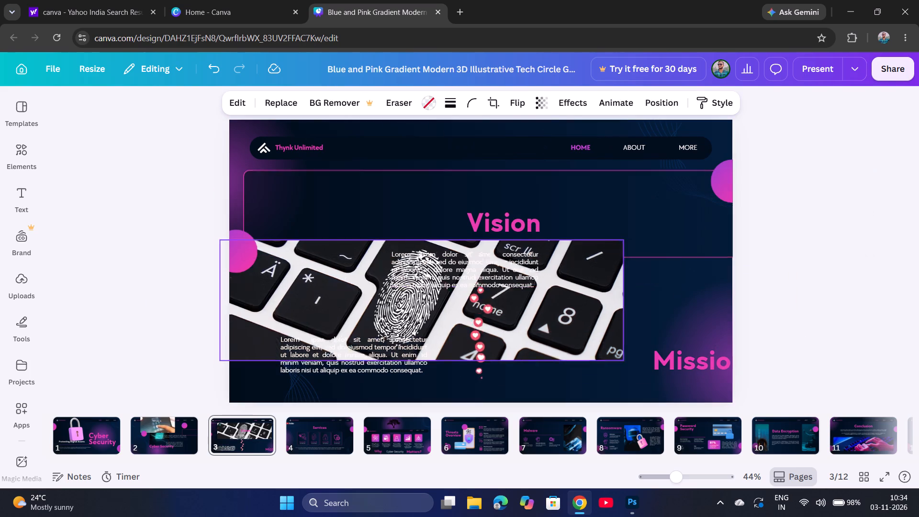
left_click_drag(535, 361, 530, 363)
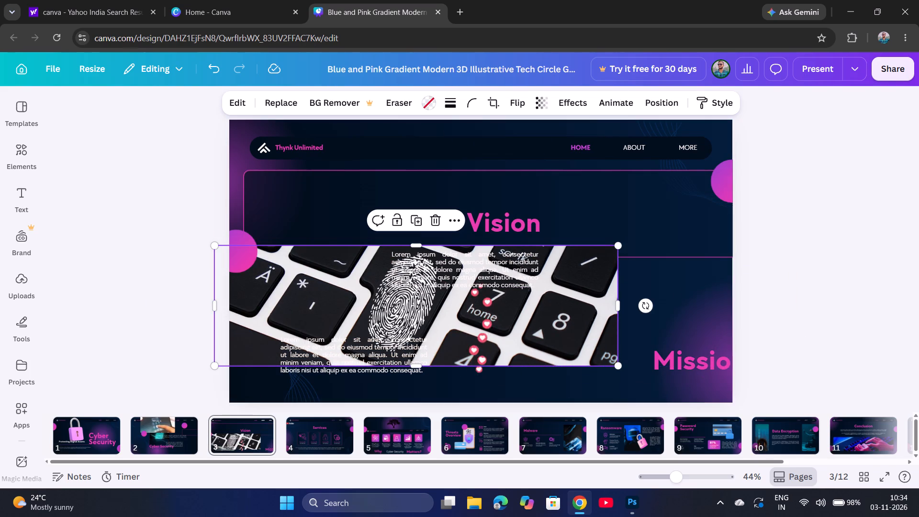
On page 4, move the dark navigation bar down behind the service cards and the fingerprint icon up beside the Services heading.
left_click(291, 444)
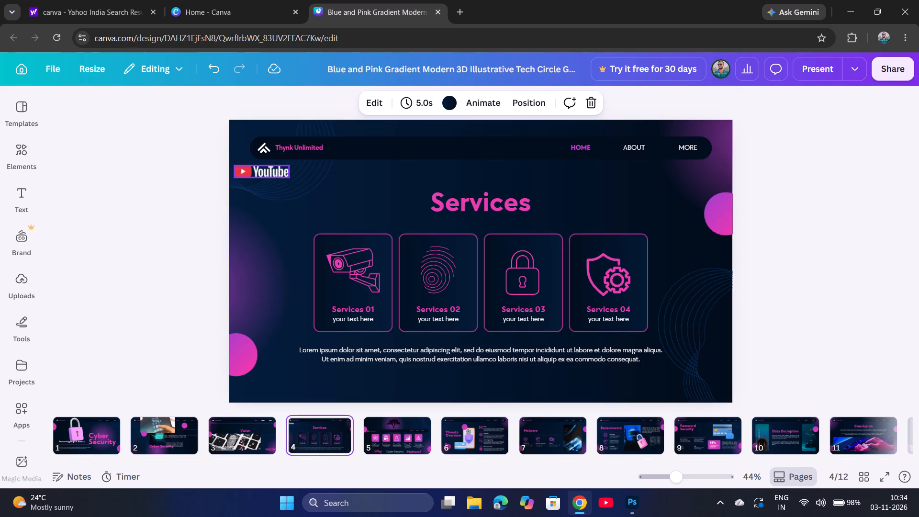
left_click_drag(376, 158, 417, 271)
left_click_drag(564, 341, 491, 238)
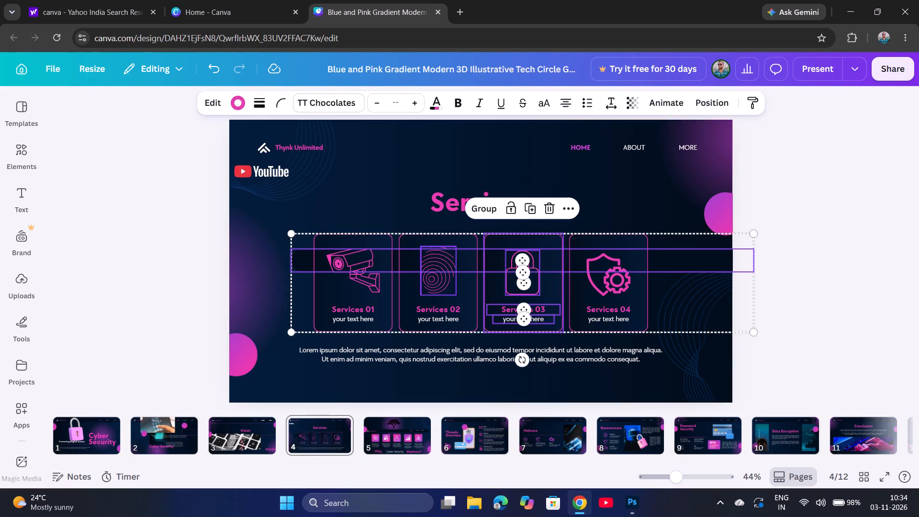
left_click_drag(432, 279, 529, 242)
Move the Services 03 and 04 card frames, with the padlock and Services 03 text, to the slide's upper right.
left_click_drag(607, 299, 459, 261)
left_click_drag(396, 302, 505, 288)
left_click_drag(495, 342, 541, 265)
left_click_drag(467, 290, 511, 322)
left_click_drag(582, 292, 549, 303)
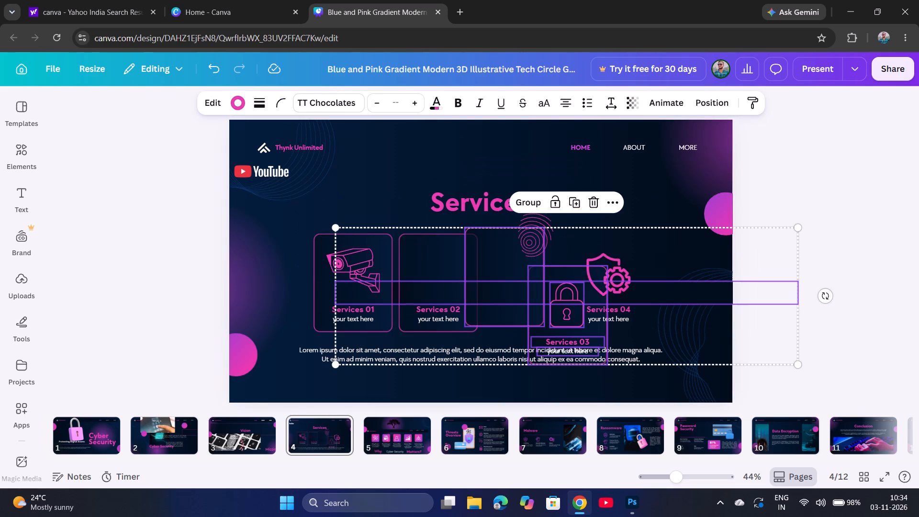
left_click_drag(549, 303, 547, 303)
left_click_drag(532, 283, 613, 310)
left_click_drag(620, 249, 643, 328)
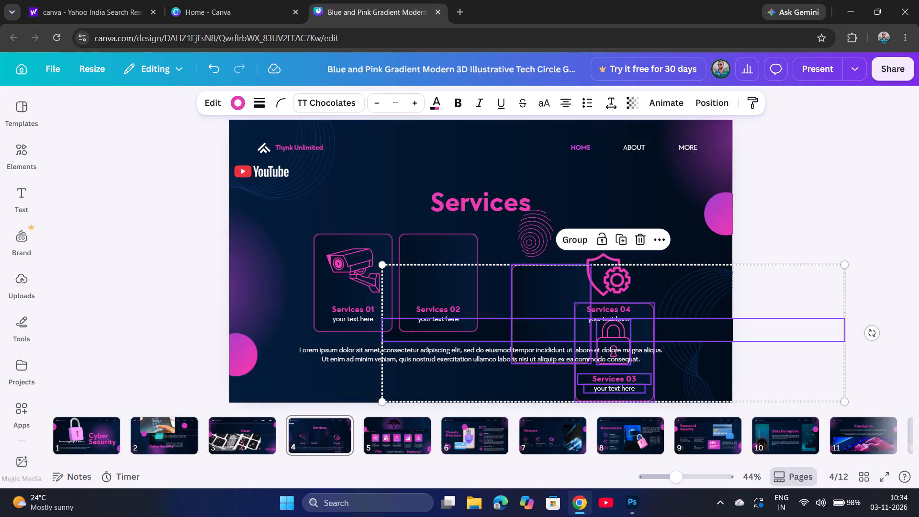
left_click_drag(650, 347, 651, 239)
left_click_drag(543, 327, 576, 263)
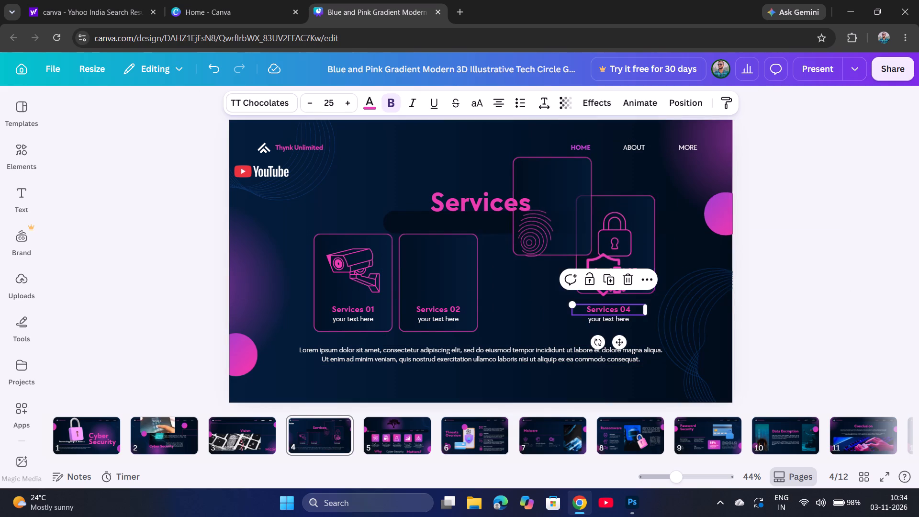
Move the Services 04 label onto the padlock card and the Services 02 label above the Services heading.
left_click_drag(603, 313, 625, 252)
left_click_drag(439, 312, 509, 189)
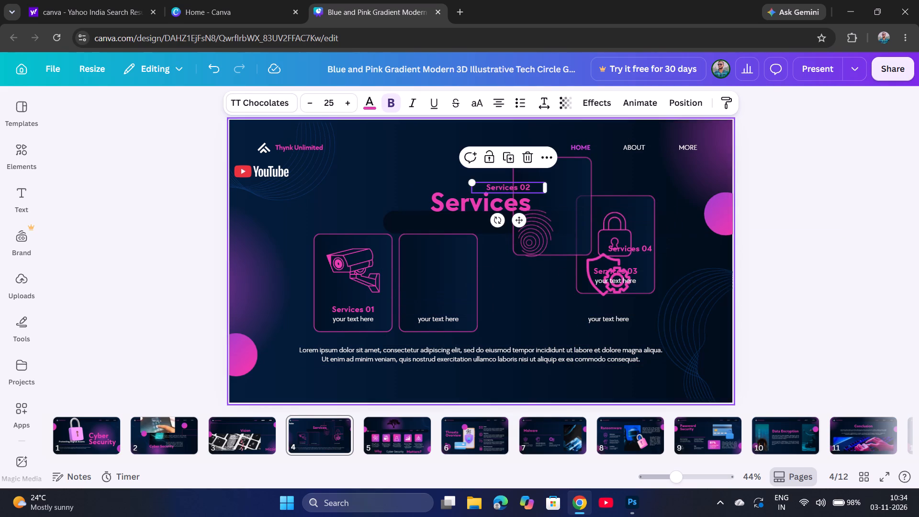
Move the Services 01 and 02 card frames to the slide's lower area, and the Services 01 text and description paragraph up.
left_click_drag(387, 265, 476, 213)
left_click_drag(426, 303, 723, 377)
left_click_drag(370, 293, 372, 319)
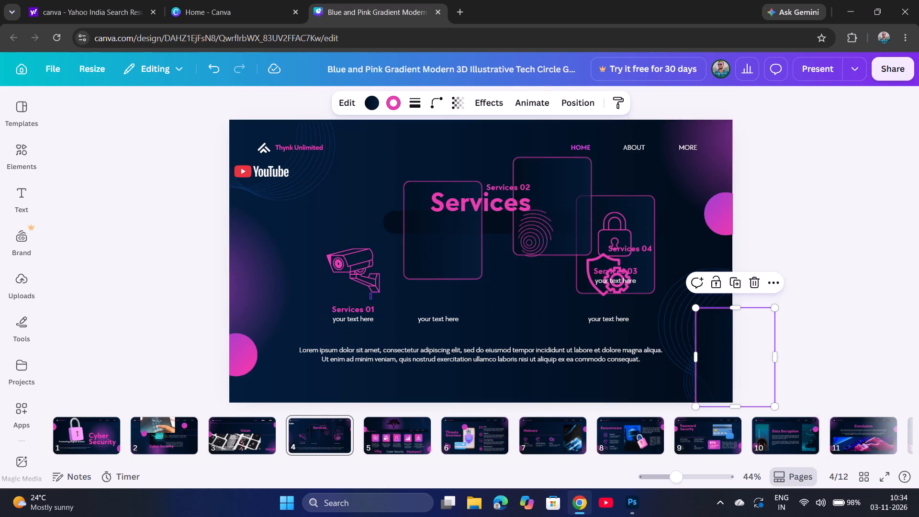
left_click_drag(372, 319, 366, 432)
left_click_drag(593, 358, 603, 206)
left_click_drag(470, 258, 451, 381)
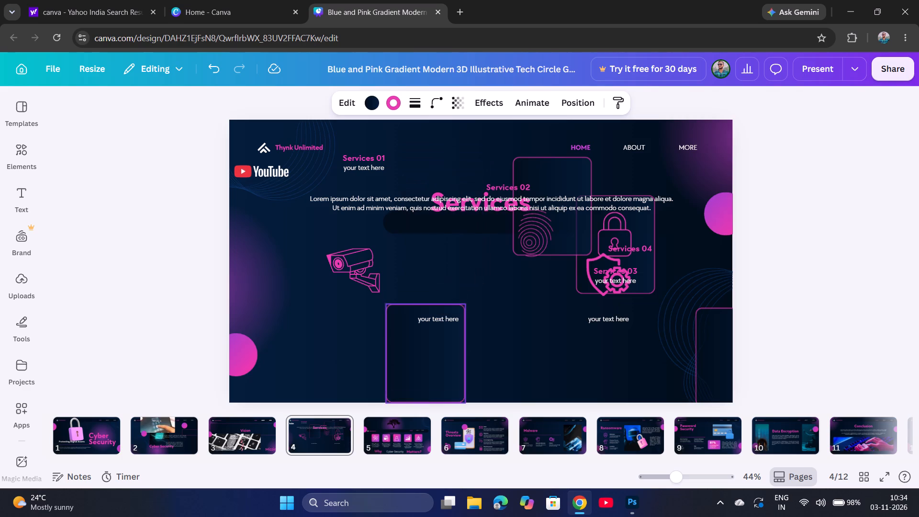
Place the padlock icon on the lower-centre card frame and shift it, the frame and its text slightly right and down.
left_click_drag(285, 292, 292, 301)
left_click_drag(554, 335, 591, 378)
left_click_drag(600, 255, 419, 329)
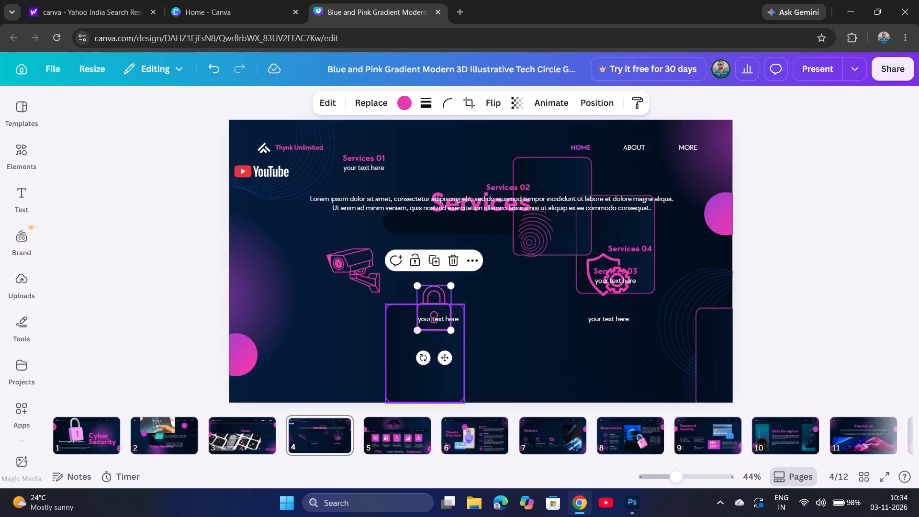
left_click_drag(209, 319, 440, 312)
left_click_drag(292, 328, 339, 341)
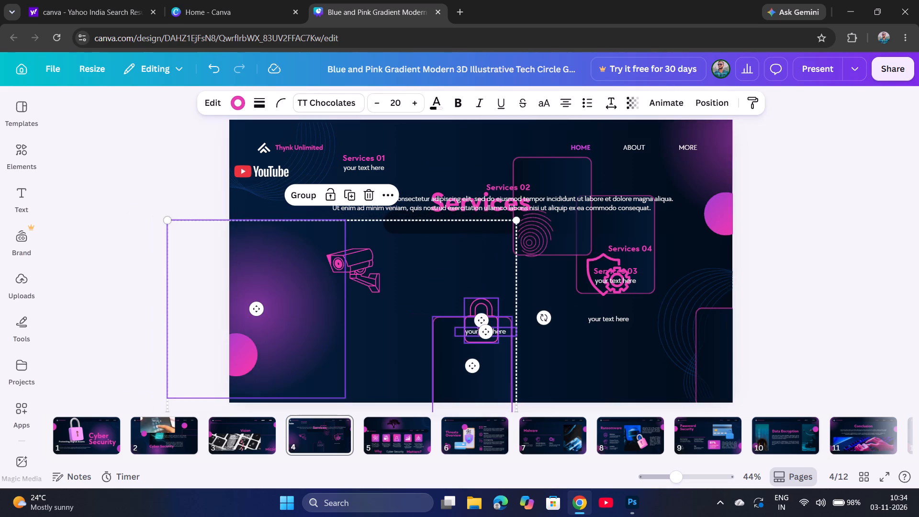
Move the two pink circles inward from the slide edges and the ABOUT label down below the fingerprint icon.
left_click_drag(254, 343, 391, 316)
left_click_drag(440, 287, 458, 288)
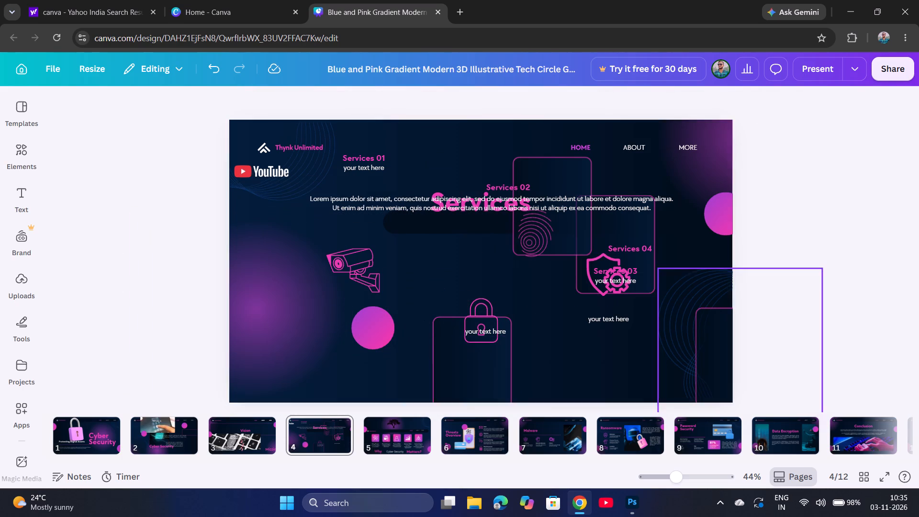
left_click_drag(720, 212, 613, 211)
left_click_drag(634, 146, 563, 242)
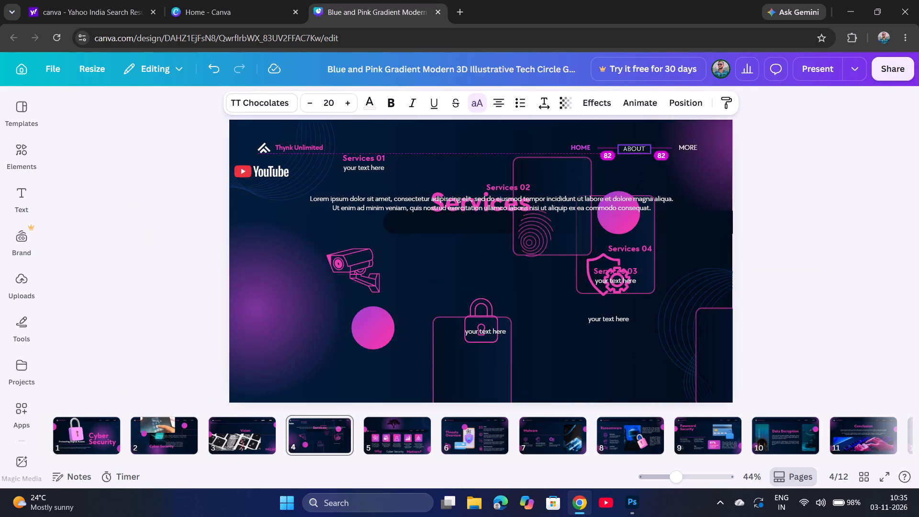
left_click_drag(563, 242, 554, 253)
Move the empty upper card frame to the lower left beneath the camera icon and rearrange the nearby elements.
left_click_drag(415, 267, 533, 319)
left_click_drag(527, 178, 330, 311)
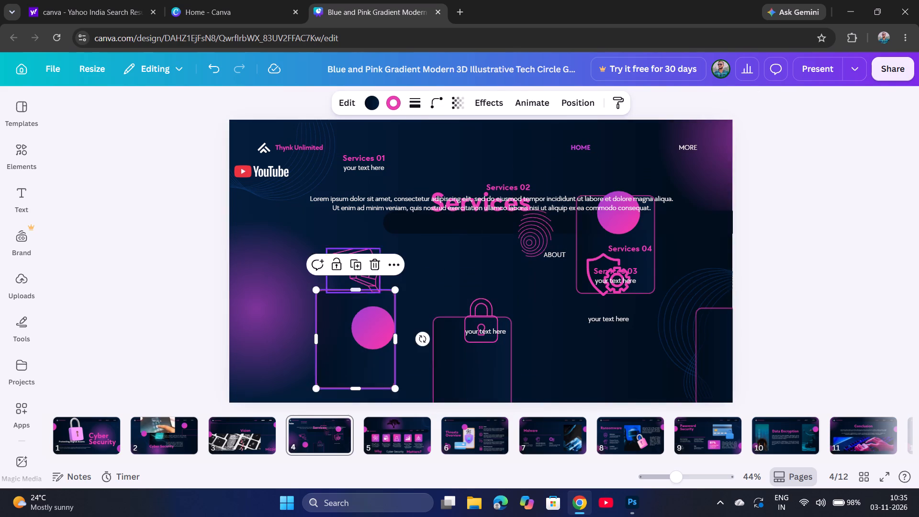
left_click_drag(398, 219, 490, 293)
left_click_drag(652, 316, 533, 388)
left_click_drag(476, 415, 523, 336)
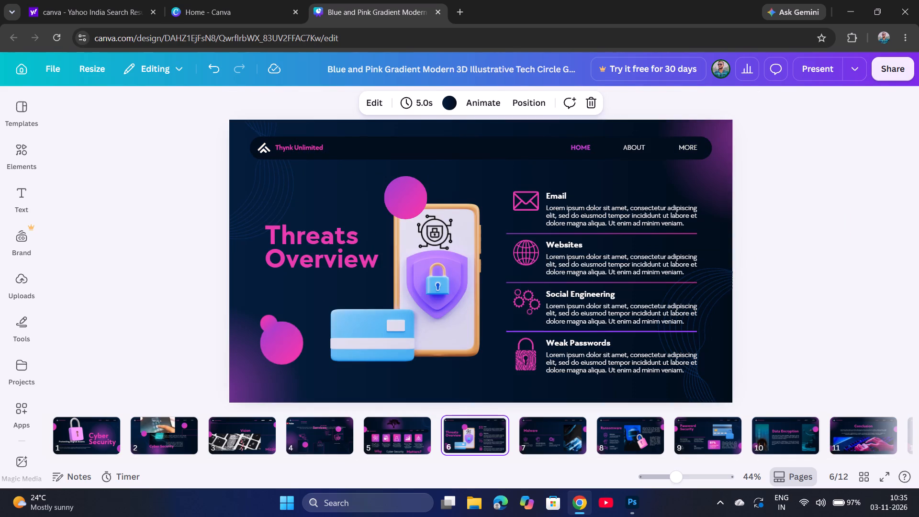
On page 5, move the folder and padlock-badge icons above the card row, and the Identity theft caption over the Business Risks card.
left_click(389, 438)
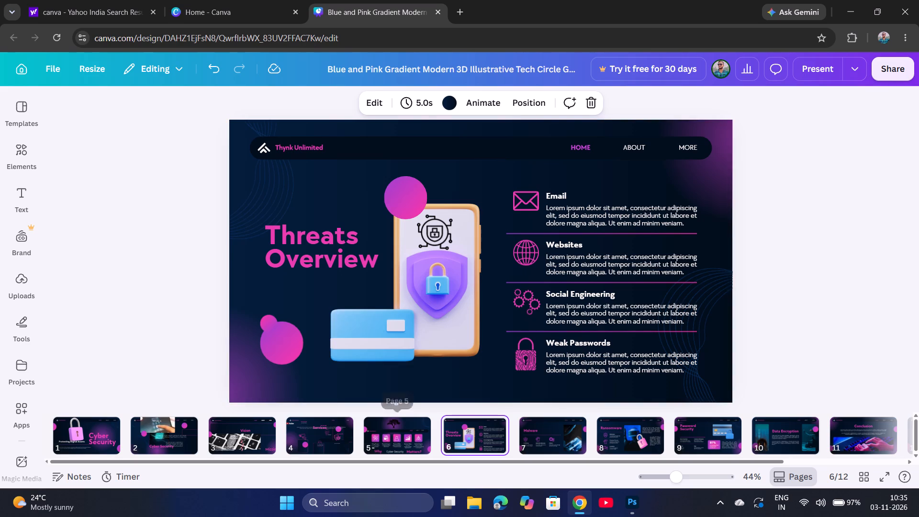
left_click_drag(396, 286, 477, 251)
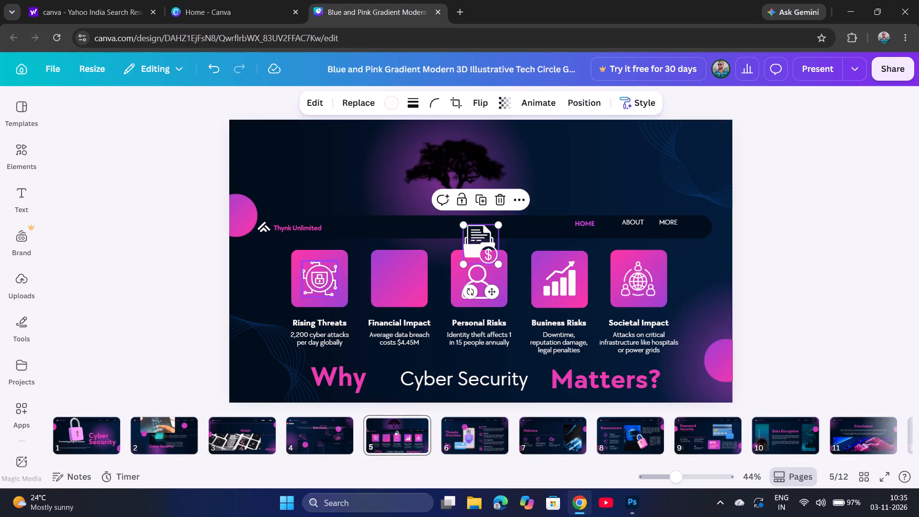
left_click_drag(317, 277, 504, 202)
left_click_drag(498, 335, 605, 248)
Shift the navigation bar, HOME and ABOUT labels, line pattern, Identity theft caption, and Business and Societal squares left and up together.
left_click_drag(568, 312, 613, 208)
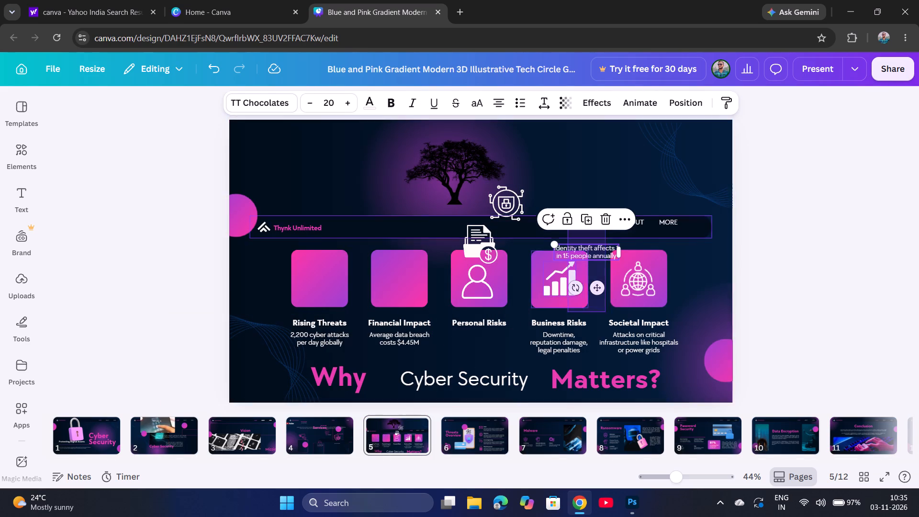
left_click_drag(613, 208, 615, 203)
left_click_drag(643, 308, 587, 151)
left_click_drag(654, 265, 546, 235)
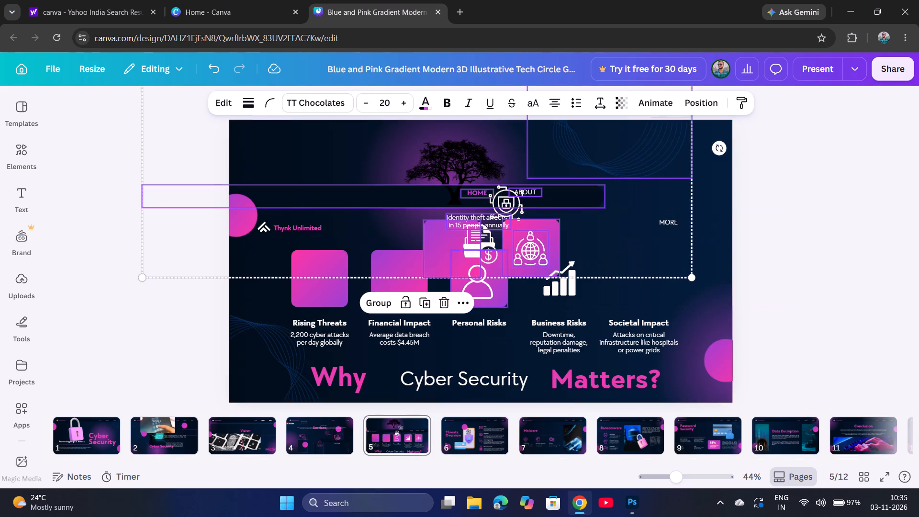
Place the Financial Impact square behind the chart icon and move the person icon down over the Cyber Security text.
left_click_drag(393, 284, 555, 283)
left_click_drag(473, 296, 476, 384)
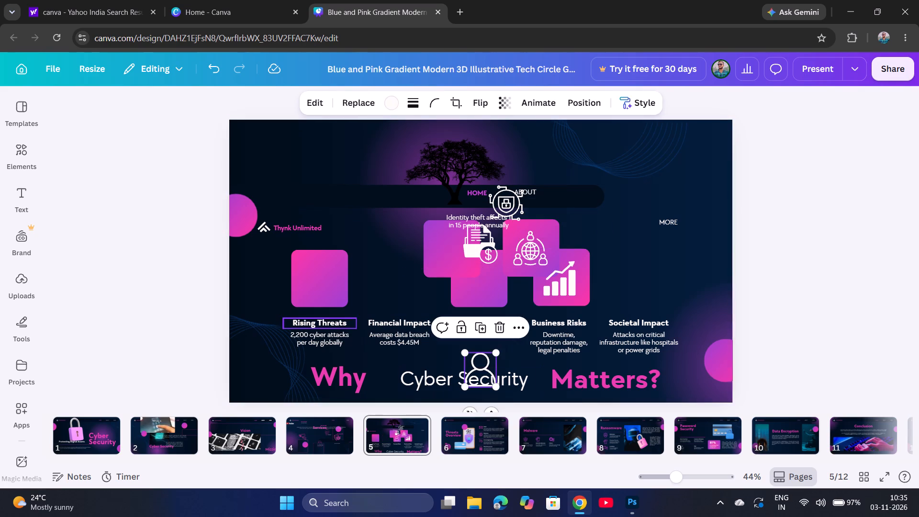
Move the pink squares other than the chart icon's square, along with the left-hand captions, toward the slide's bottom.
left_click_drag(279, 276, 510, 382)
left_click_drag(559, 285, 668, 398)
left_click_drag(638, 268, 535, 266)
left_click_drag(492, 389, 511, 254)
Move the Business Risks heading and caption with three pink squares up toward the slide's centre.
left_click_drag(672, 407, 500, 272)
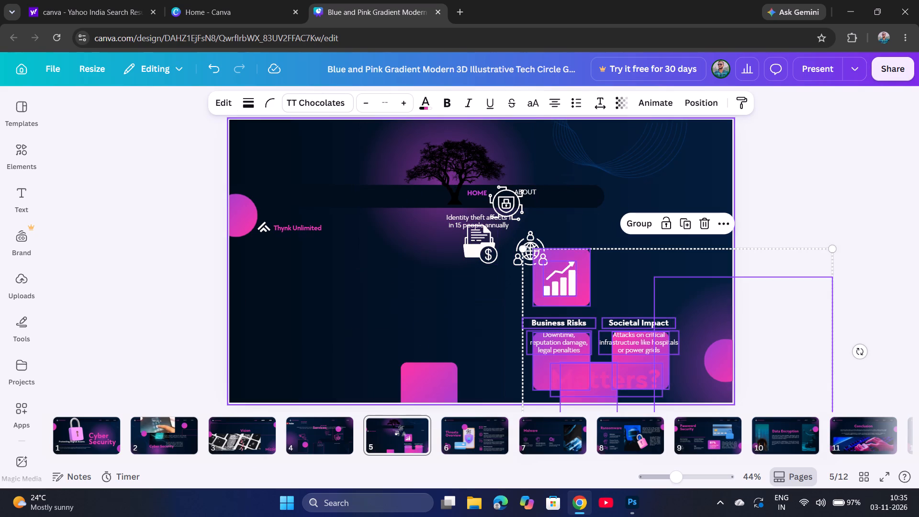
left_click_drag(351, 281, 546, 241)
left_click_drag(529, 366, 598, 300)
left_click_drag(574, 403, 471, 320)
Move the Attacks on critical infrastructure caption up below MORE and the Matters? heading to the slide's left side.
left_click_drag(624, 350, 631, 255)
left_click_drag(490, 286, 321, 271)
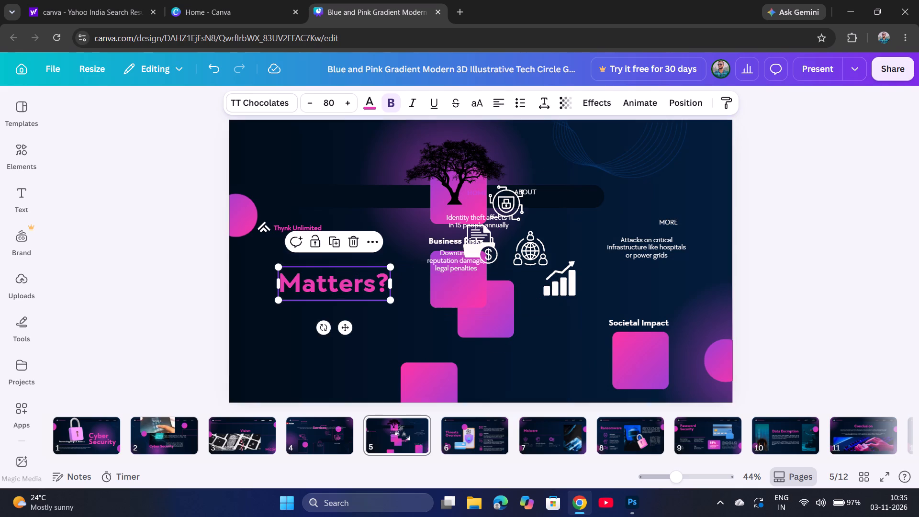
Spread the pink squares out, placing one at the slide's lower left, one at the centre and one at the lower right of centre.
left_click_drag(495, 281, 591, 347)
left_click_drag(493, 301, 564, 363)
left_click_drag(456, 289, 296, 374)
left_click_drag(472, 358, 507, 279)
left_click_drag(462, 411, 527, 303)
left_click_drag(420, 390, 471, 277)
Move the purple glow and line pattern toward the upper right and the globe icon to the slide's right edge.
left_click_drag(515, 267, 630, 267)
left_click_drag(532, 264, 720, 300)
left_click_drag(626, 177, 667, 263)
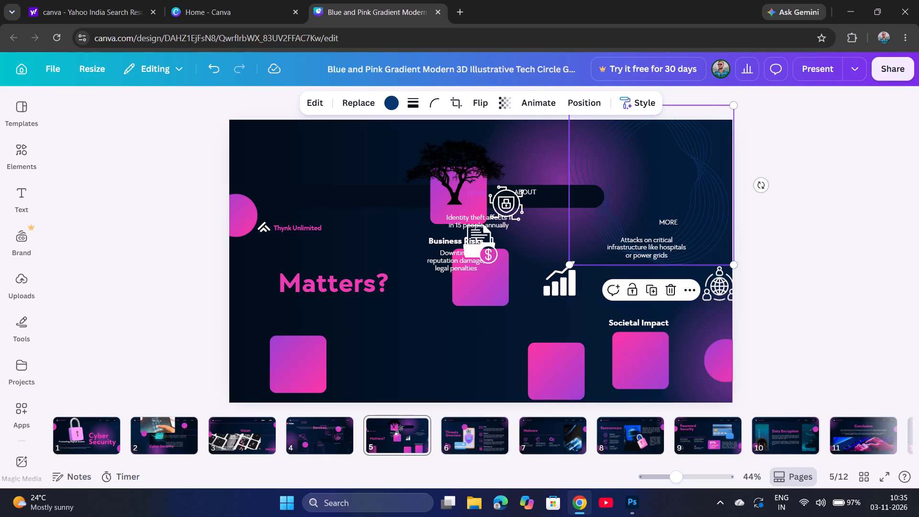
Move the purple glow behind the Matters? heading and place the tree just above that heading.
left_click_drag(536, 163, 336, 208)
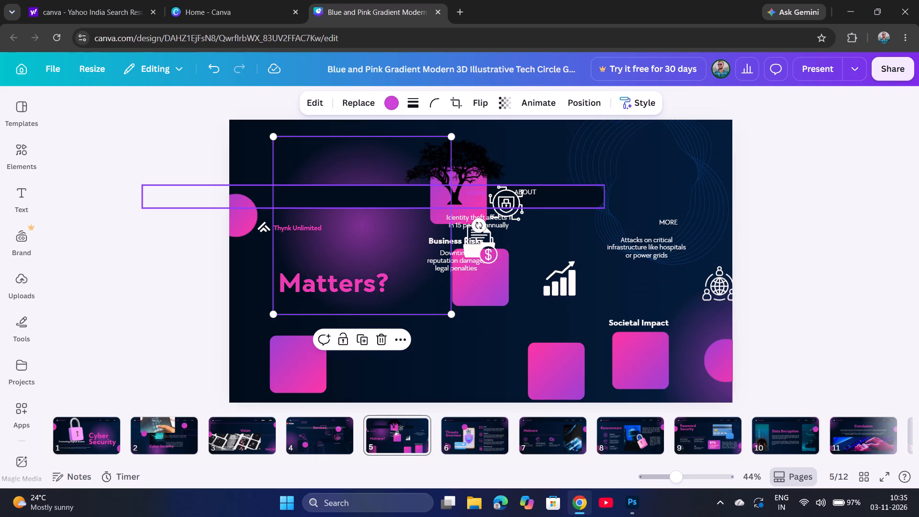
left_click_drag(427, 170, 421, 178)
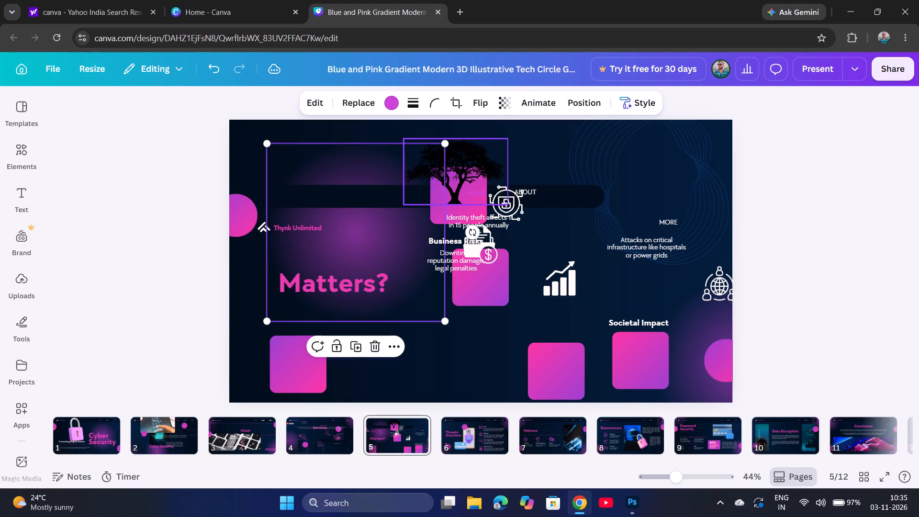
left_click_drag(445, 177, 416, 201)
left_click_drag(469, 181, 368, 228)
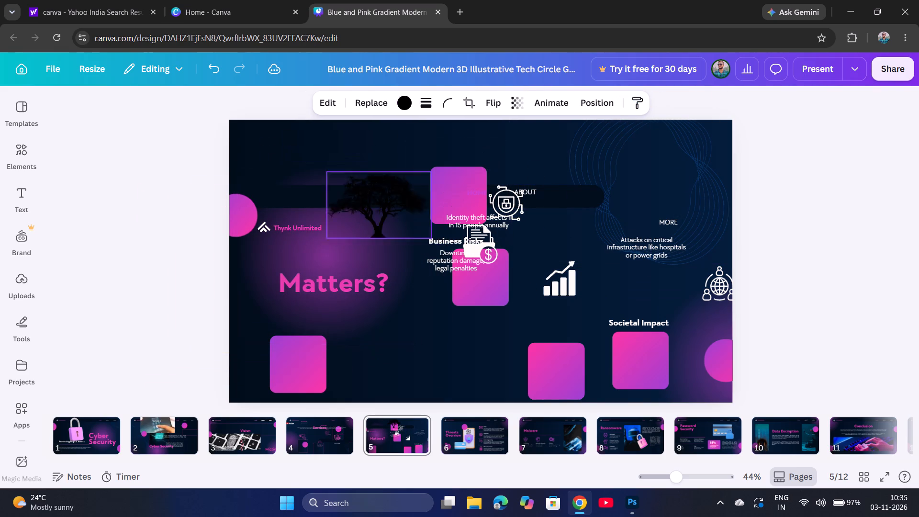
left_click_drag(368, 228, 339, 250)
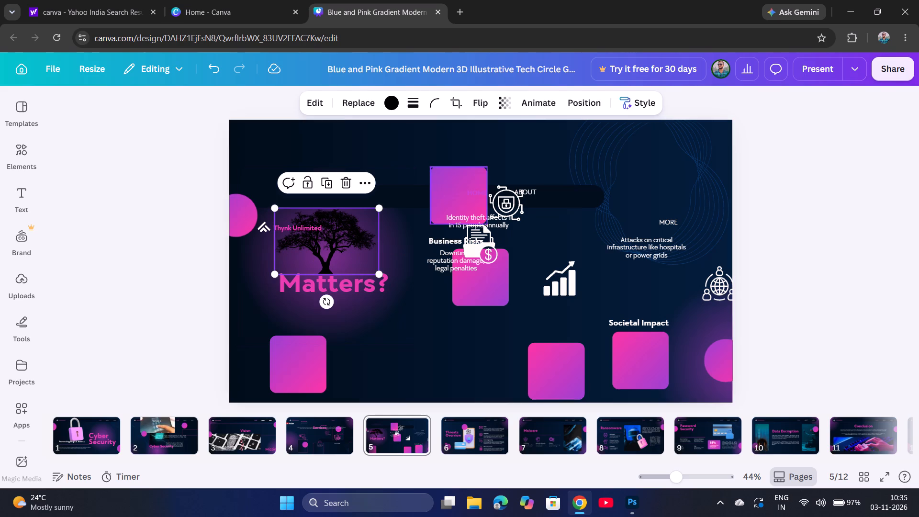
Overlap two pink squares at the slide's upper right and move the central pink square down to the lower centre.
left_click_drag(459, 204, 610, 227)
left_click_drag(479, 286, 444, 351)
left_click_drag(537, 384, 570, 216)
left_click(525, 315)
Place the chart icon on the square below Societal Impact and move the right-hand pink circle inward toward the centre.
left_click_drag(556, 290, 646, 364)
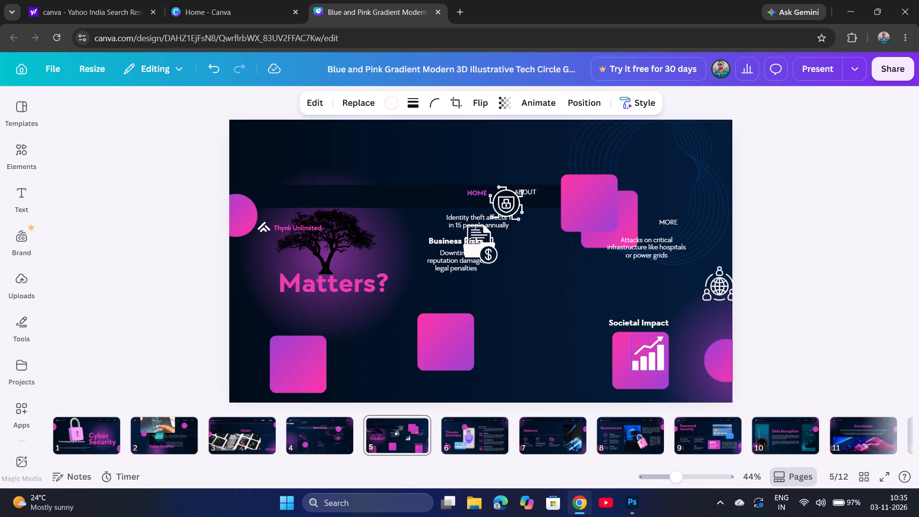
left_click_drag(646, 364, 628, 371)
left_click_drag(717, 375, 556, 308)
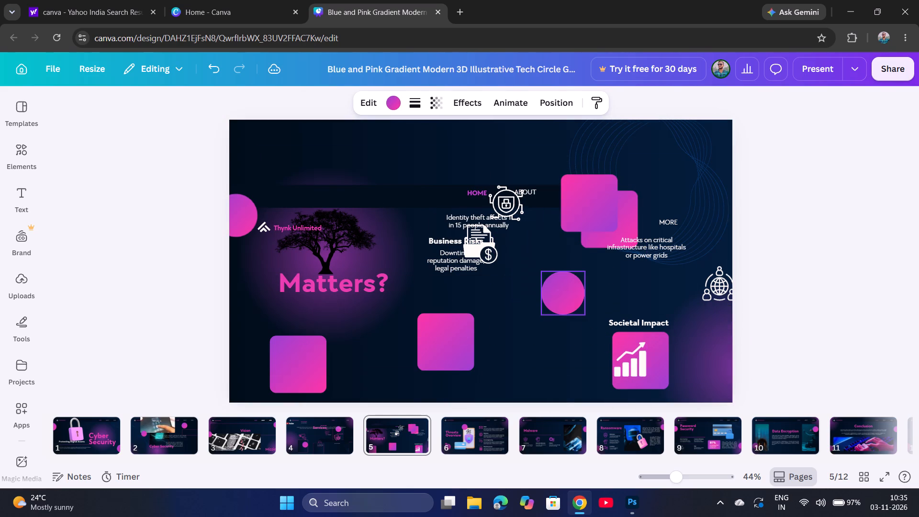
left_click_drag(556, 308, 557, 307)
Place the folder icon on the lower-centre square, the globe icon on the lower-left square, and the padlock badge between the lower squares.
left_click_drag(472, 231, 447, 335)
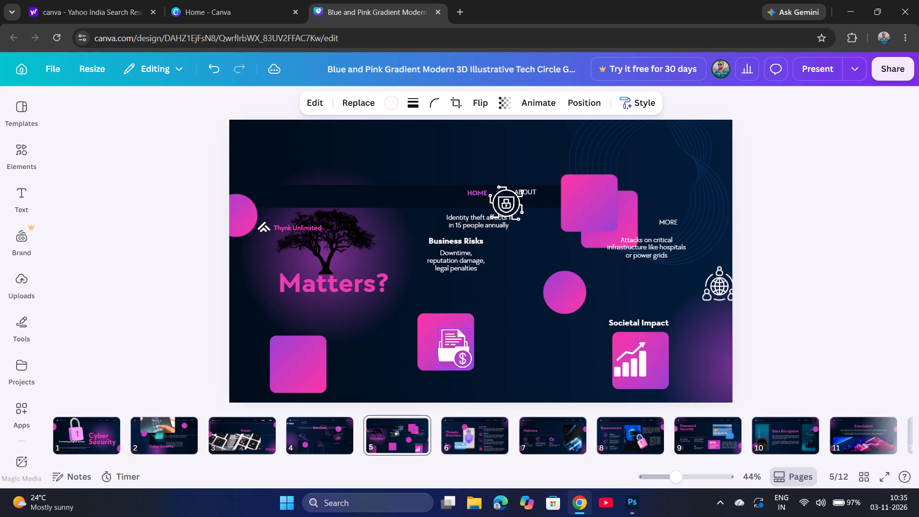
left_click_drag(447, 335, 443, 332)
left_click_drag(711, 288, 552, 304)
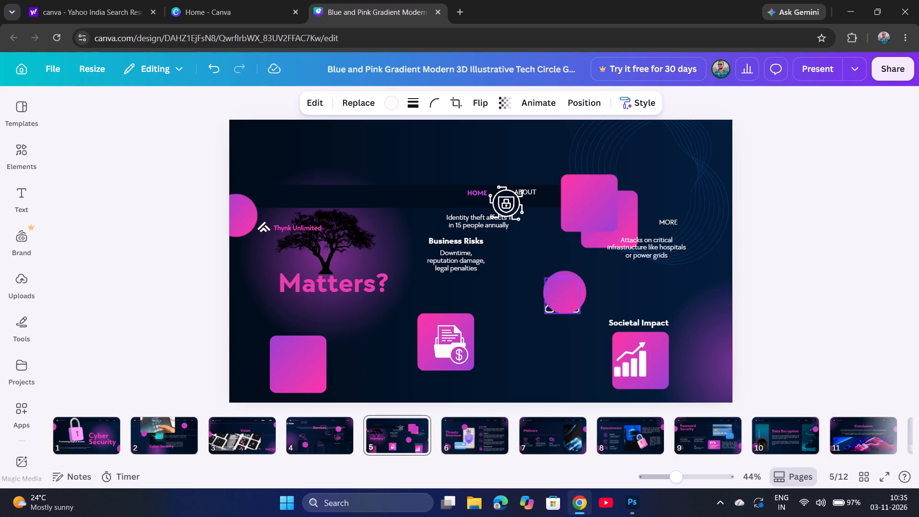
left_click_drag(552, 304, 287, 374)
left_click_drag(517, 212, 557, 374)
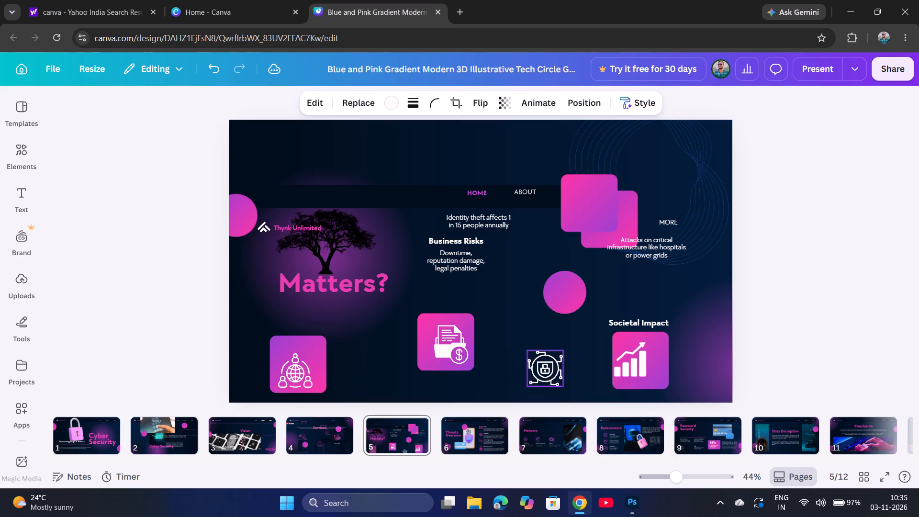
Place the padlock badge on the upper square of the overlapping pink pair.
left_click_drag(557, 374, 596, 212)
Shift the dark navigation bar slightly down and stretch its height to the bottom of the slide.
left_click_drag(476, 205, 476, 223)
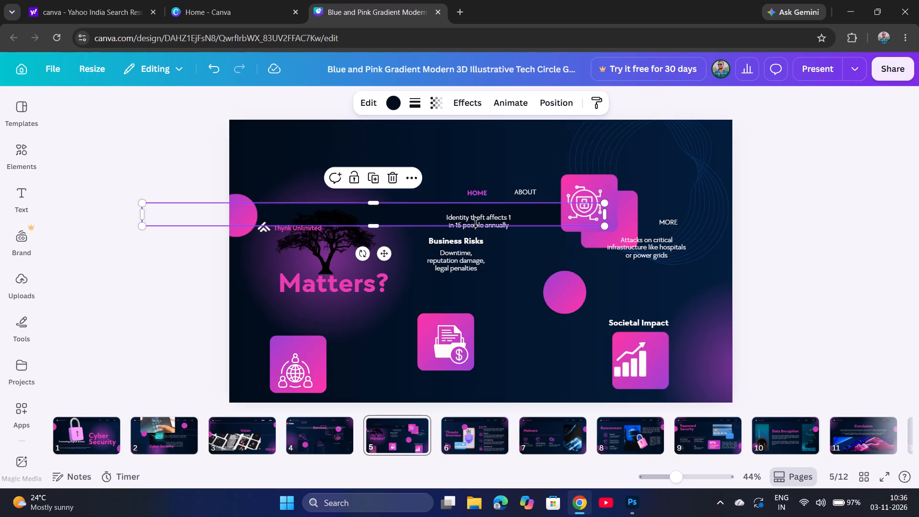
left_click_drag(479, 230, 635, 400)
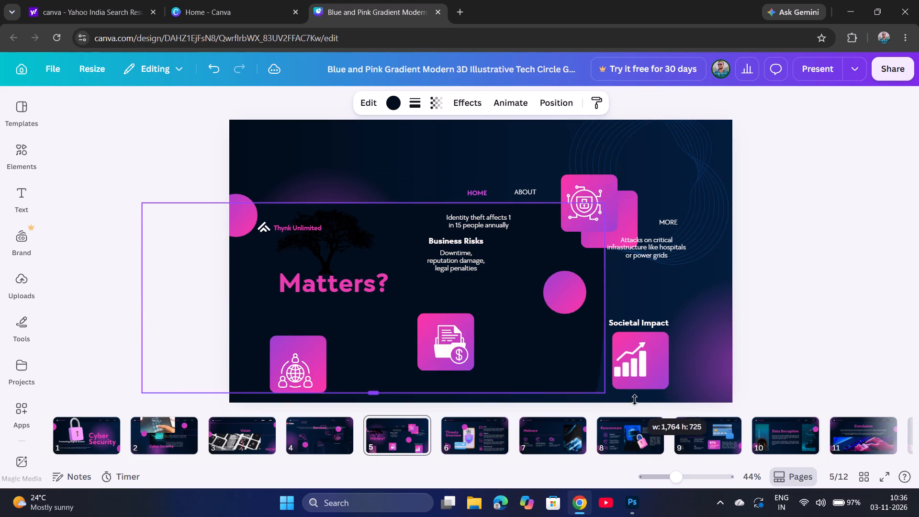
left_click_drag(635, 400, 656, 416)
left_click(686, 245)
On page 6, shift the phone illustration right, place the Email and Social Engineering paragraphs over it, and move the Websites and Weak Passwords paragraphs up one heading.
left_click(459, 435)
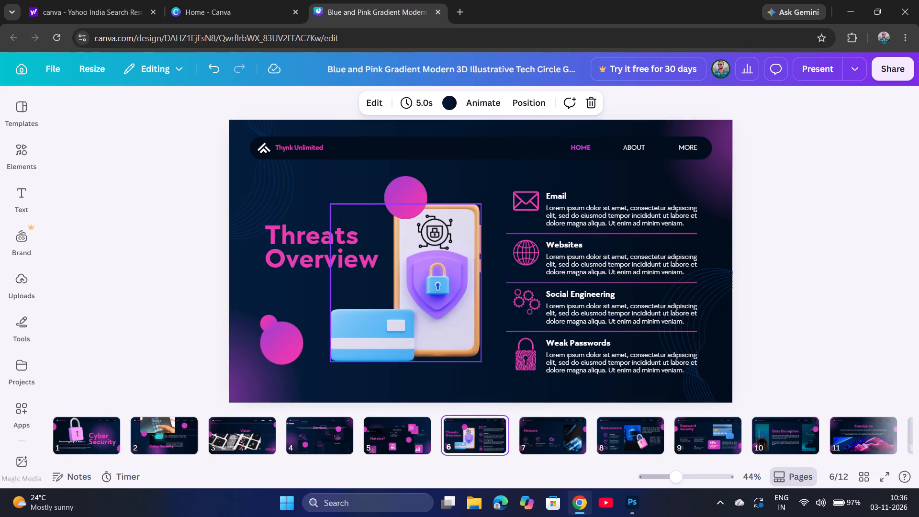
left_click_drag(443, 293, 517, 310)
left_click_drag(613, 220, 459, 249)
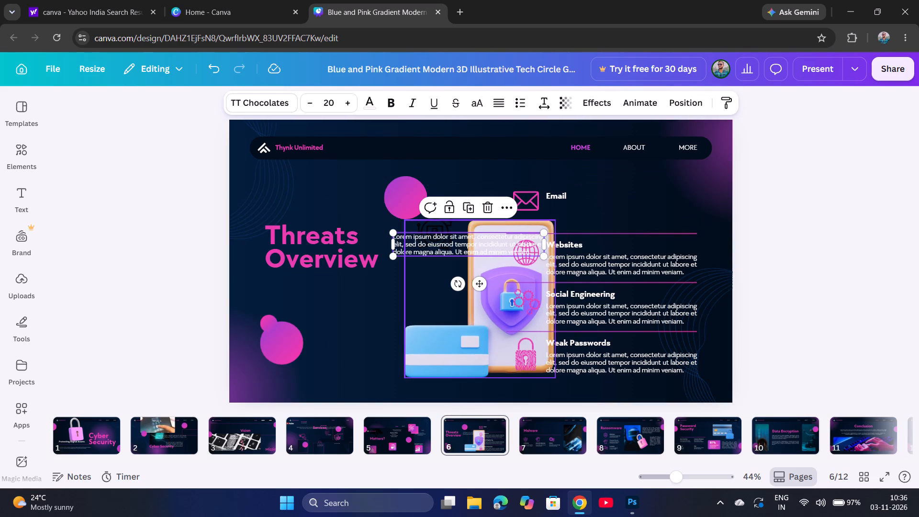
left_click_drag(613, 312, 439, 303)
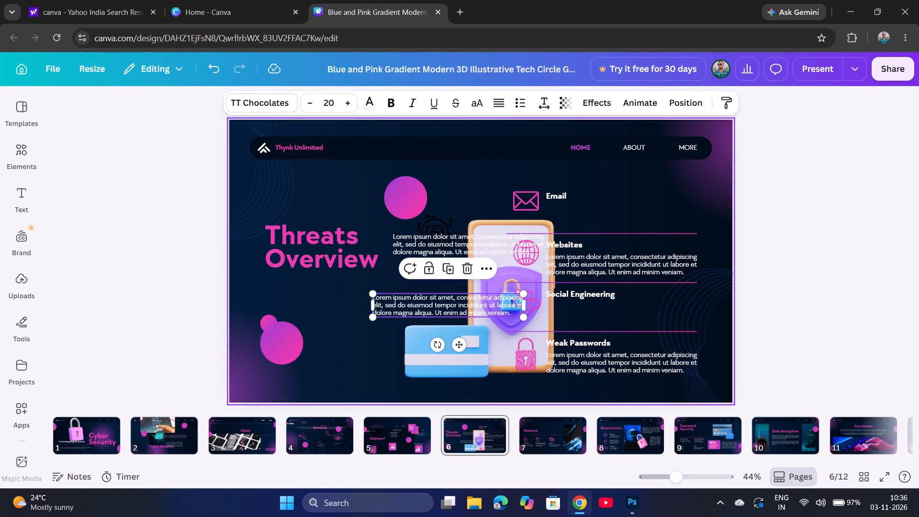
left_click_drag(606, 361, 643, 316)
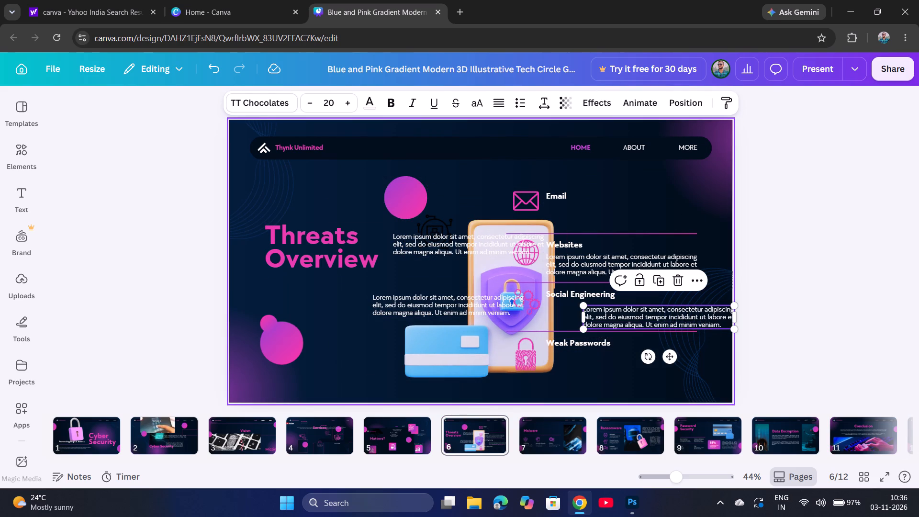
left_click_drag(595, 263, 615, 209)
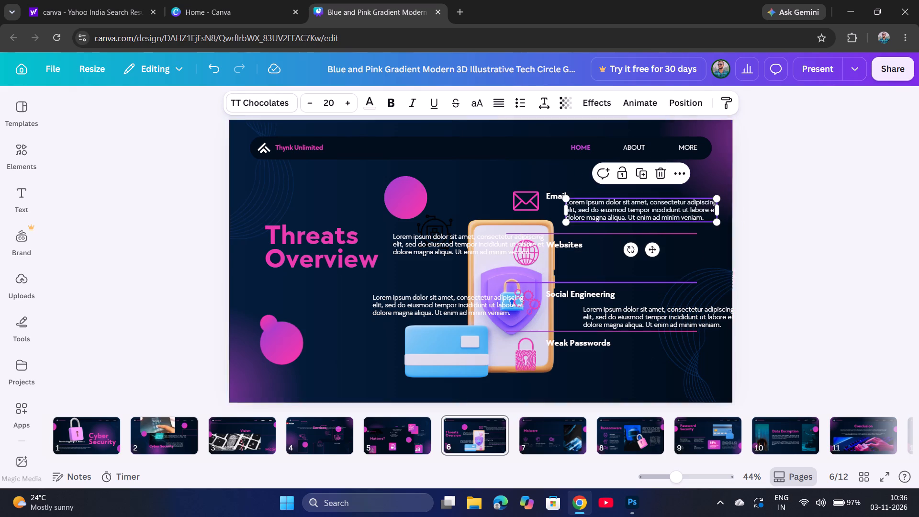
Move the Threats Overview heading up to just below the navigation bar.
left_click_drag(344, 234, 316, 191)
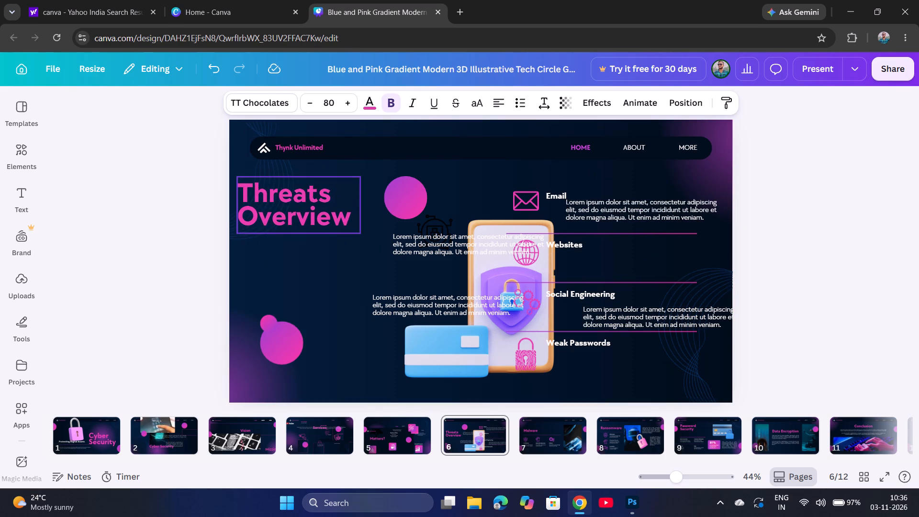
left_click_drag(316, 191, 328, 185)
Move the lower-left large and small pink circles up below the Threats Overview heading, and shift the purple glow inward beneath them.
left_click_drag(268, 348, 321, 253)
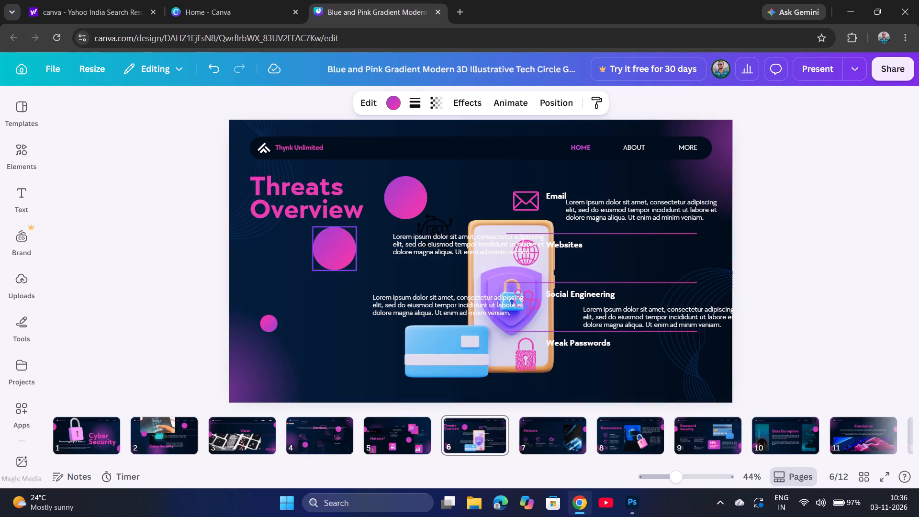
left_click_drag(321, 253, 324, 253)
left_click_drag(264, 324, 289, 297)
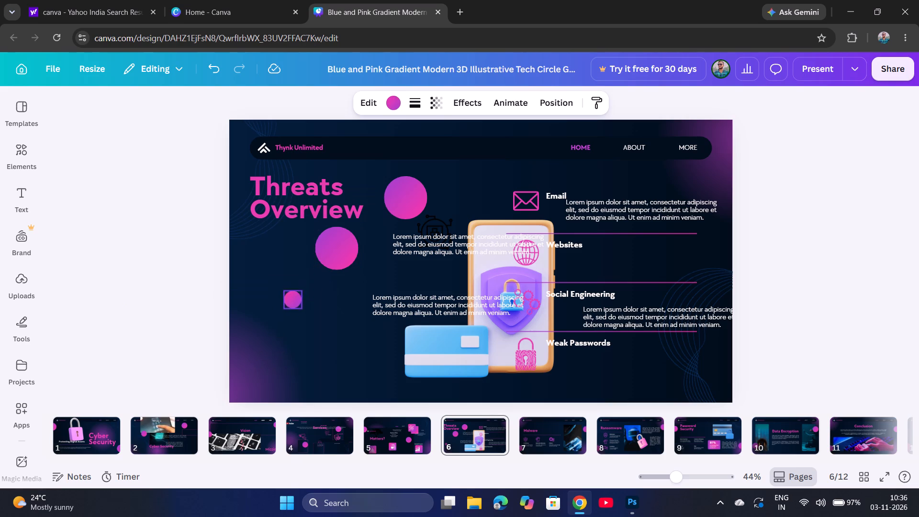
left_click_drag(289, 297, 292, 283)
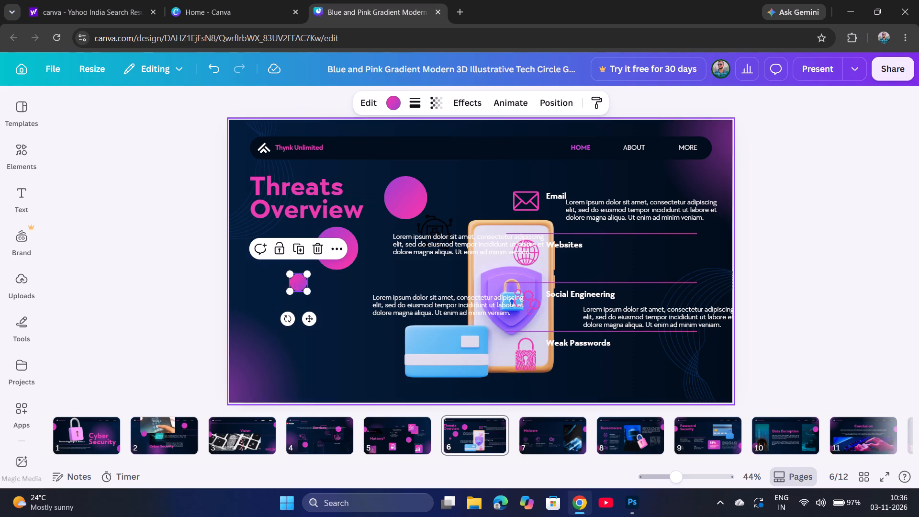
left_click_drag(261, 337, 354, 297)
left_click(829, 240)
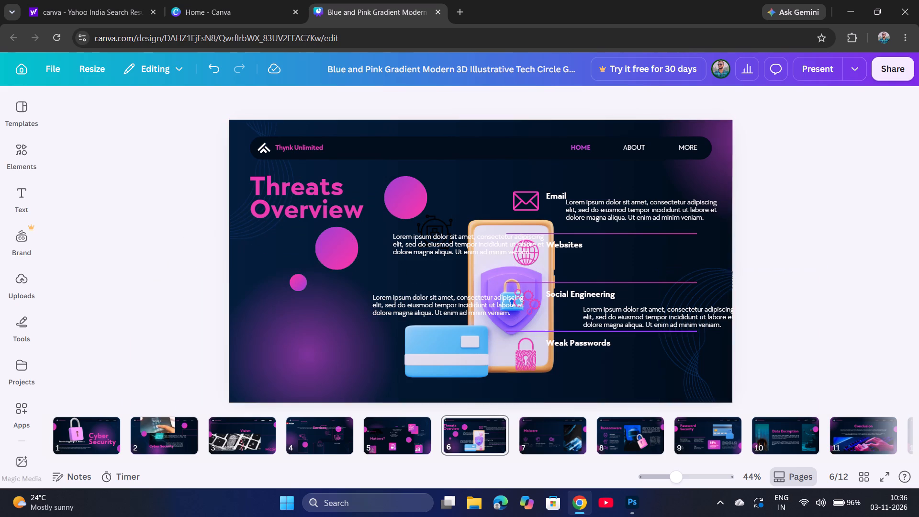
Move the phone and card illustration left, below the Threats Overview heading and near the slide's bottom edge.
left_click_drag(438, 368, 286, 378)
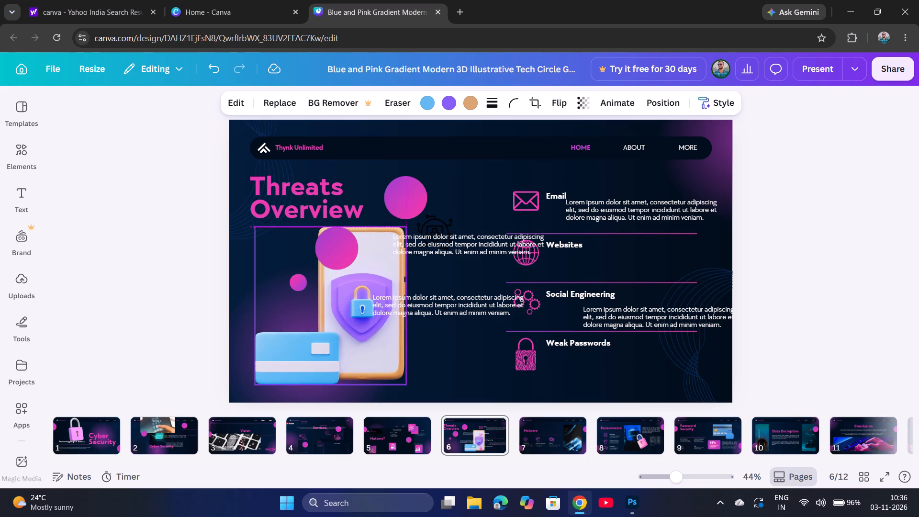
left_click_drag(286, 378, 286, 381)
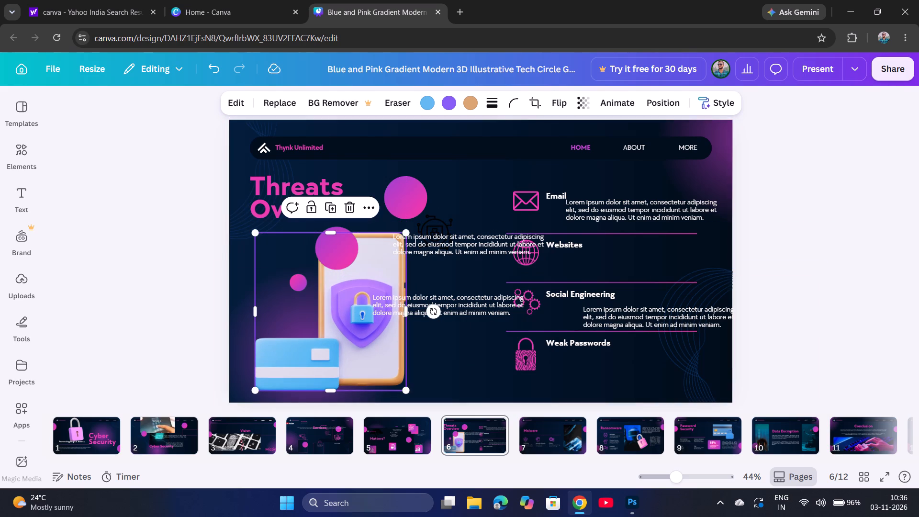
left_click(816, 254)
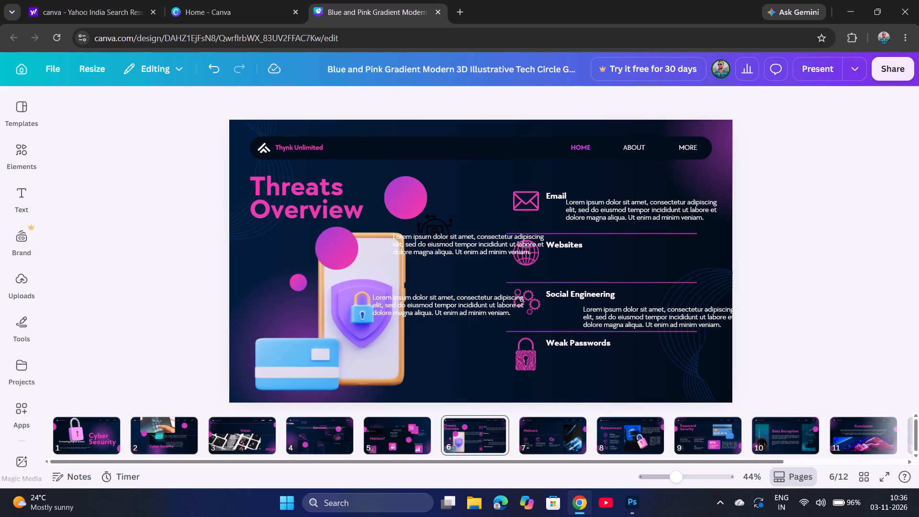
Open page 7, the Malware slide.
left_click(533, 439)
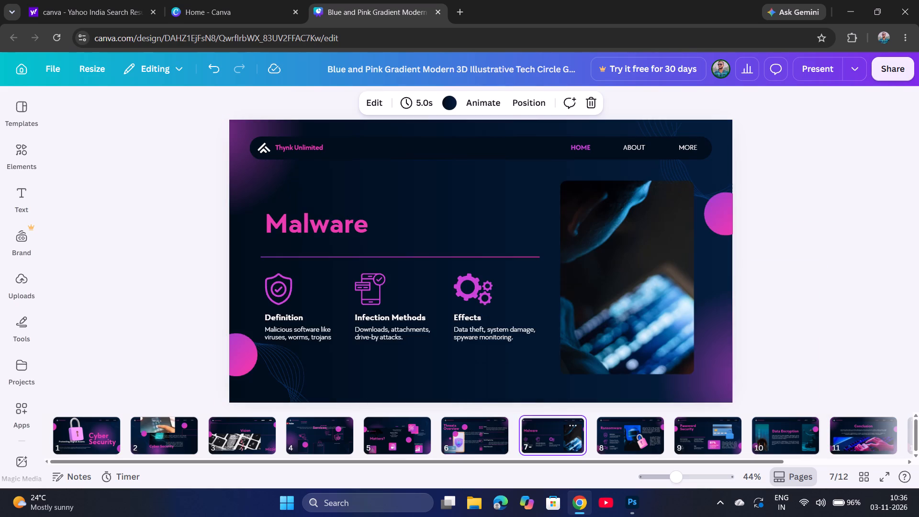
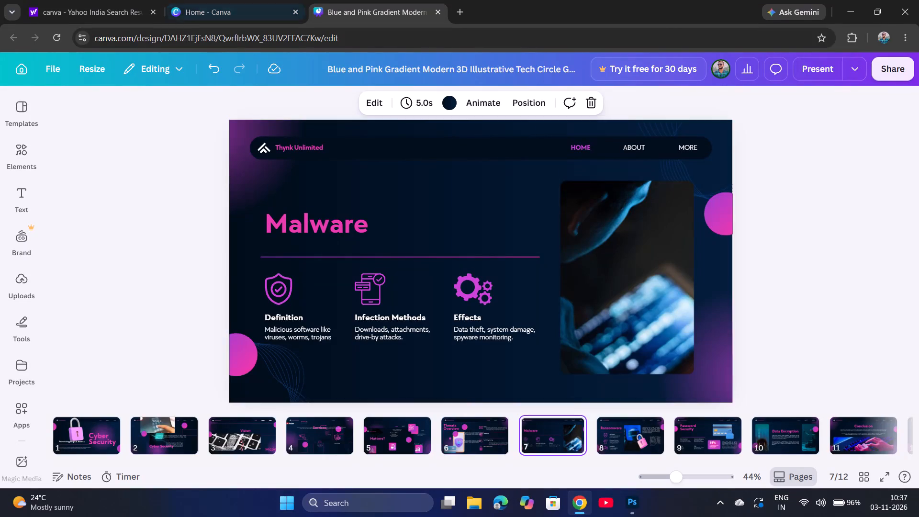
Change the Malware slide's background to the solid dark blue #0a3364.
left_click(448, 109)
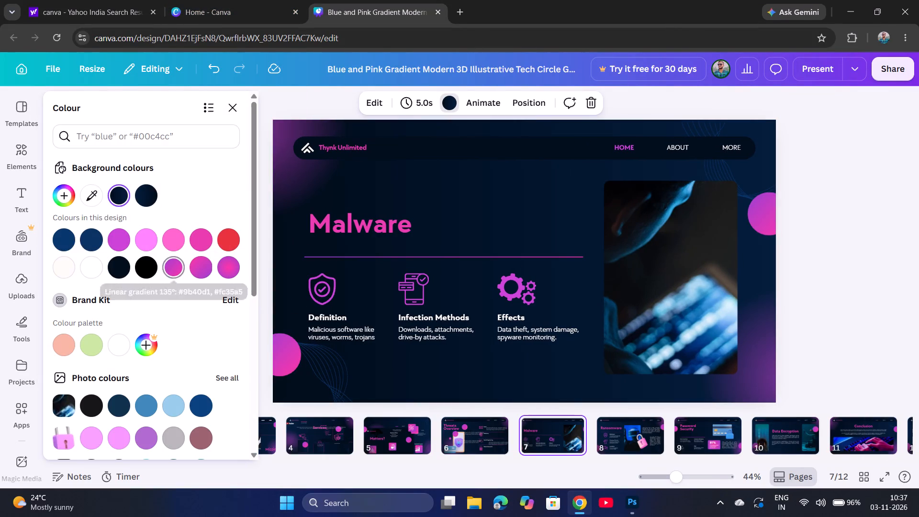
left_click(85, 244)
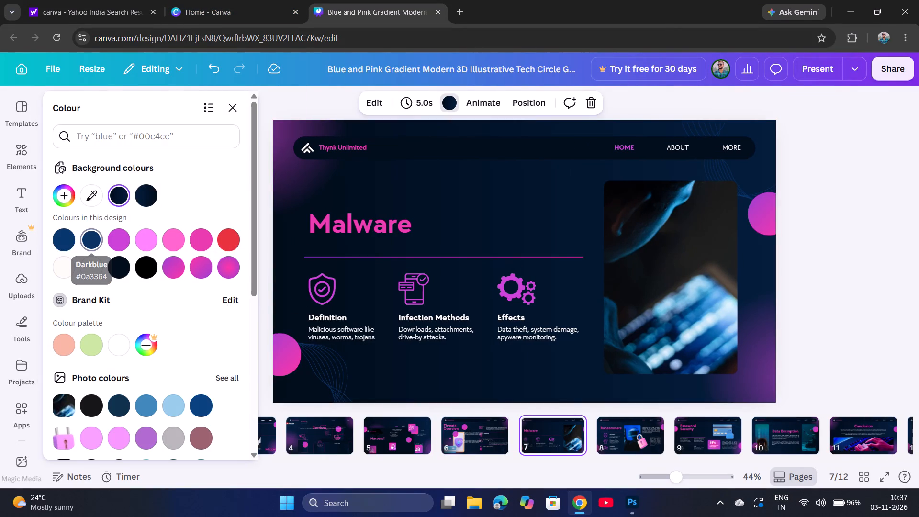
left_click(836, 261)
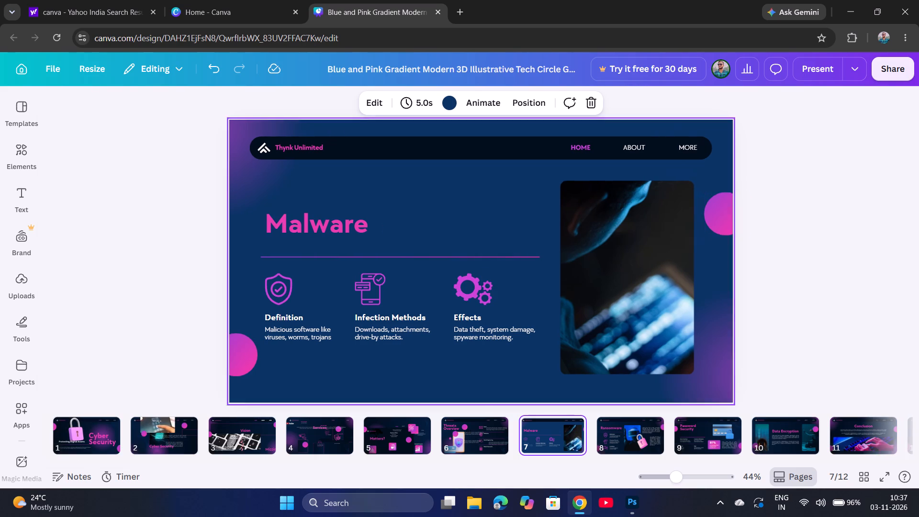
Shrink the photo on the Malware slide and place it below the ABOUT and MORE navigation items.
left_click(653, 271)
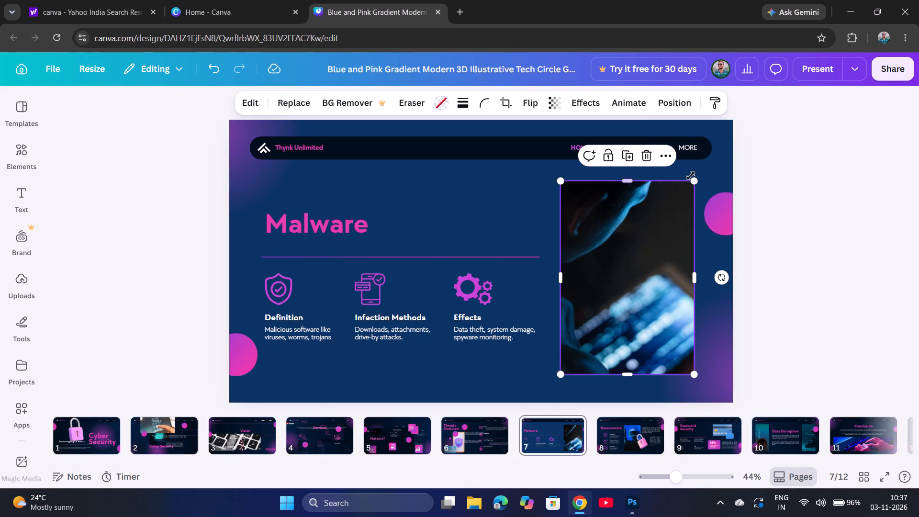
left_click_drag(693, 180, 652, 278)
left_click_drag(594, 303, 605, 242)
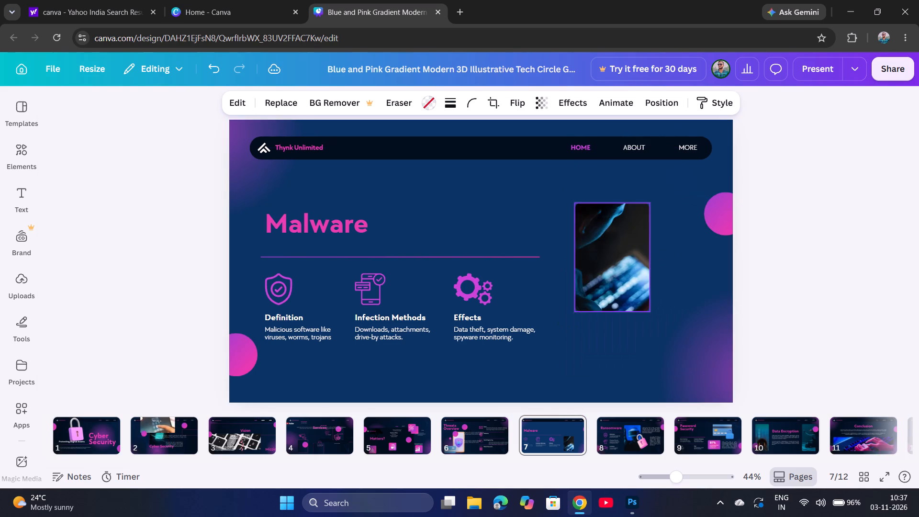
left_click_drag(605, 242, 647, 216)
Move the gears, phone and shield icons up above the divider line, arranged in a row as shield, phone, gears.
left_click_drag(480, 289, 496, 204)
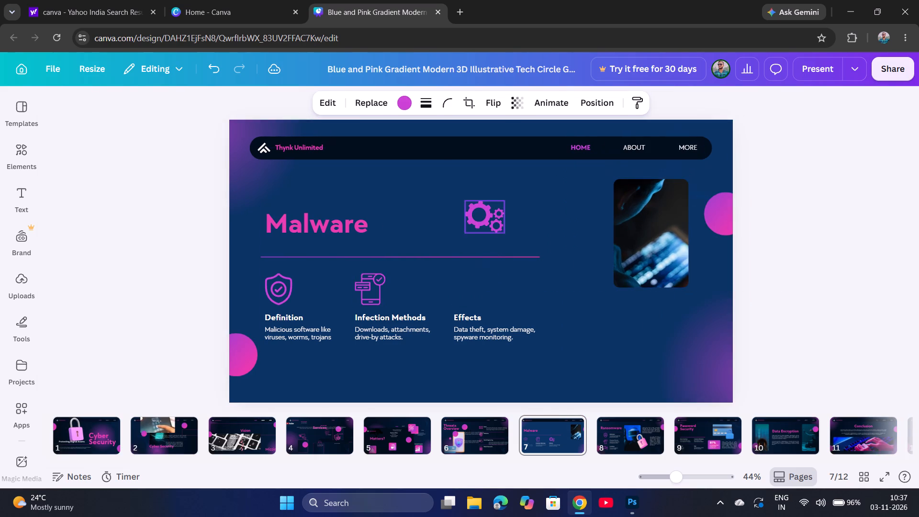
left_click_drag(496, 204, 496, 204)
left_click_drag(378, 293, 422, 216)
left_click_drag(280, 296, 280, 295)
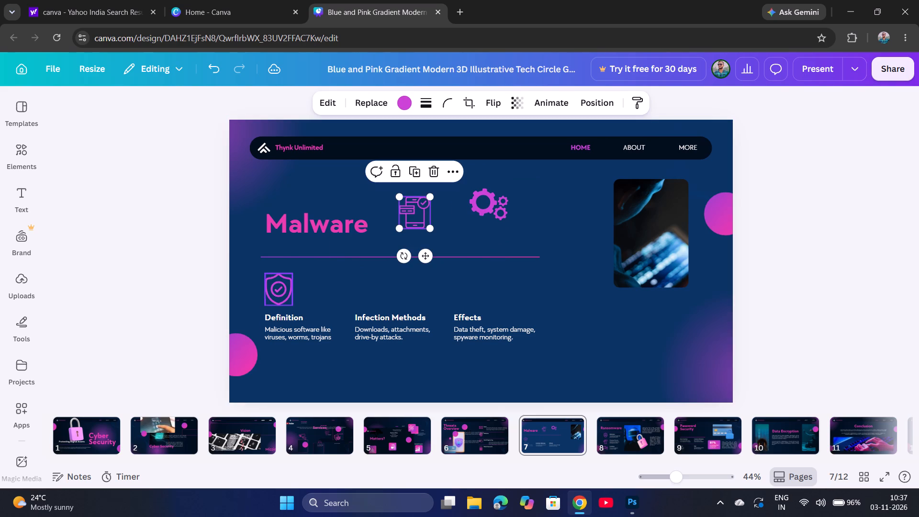
left_click_drag(280, 295, 351, 213)
Move the Malware heading to the slide's lower-right area, beside the purple glow.
left_click_drag(320, 225, 620, 352)
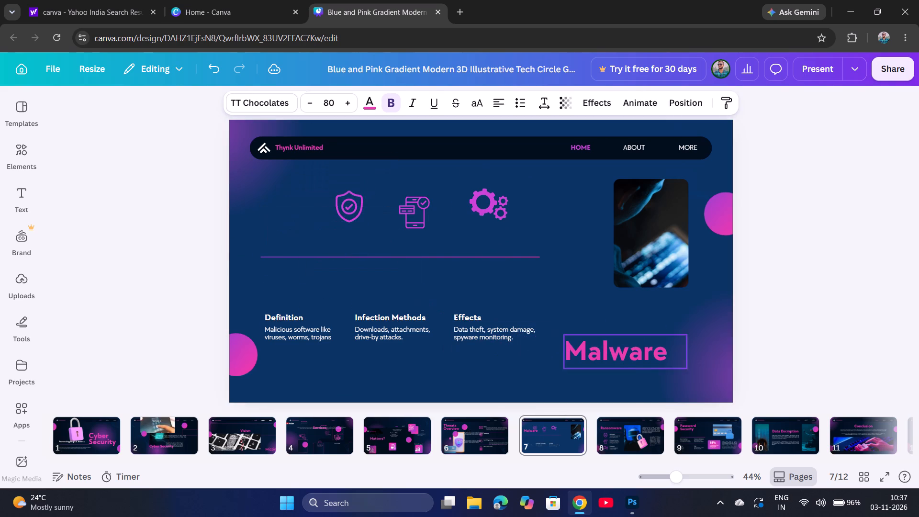
left_click_drag(620, 352, 624, 357)
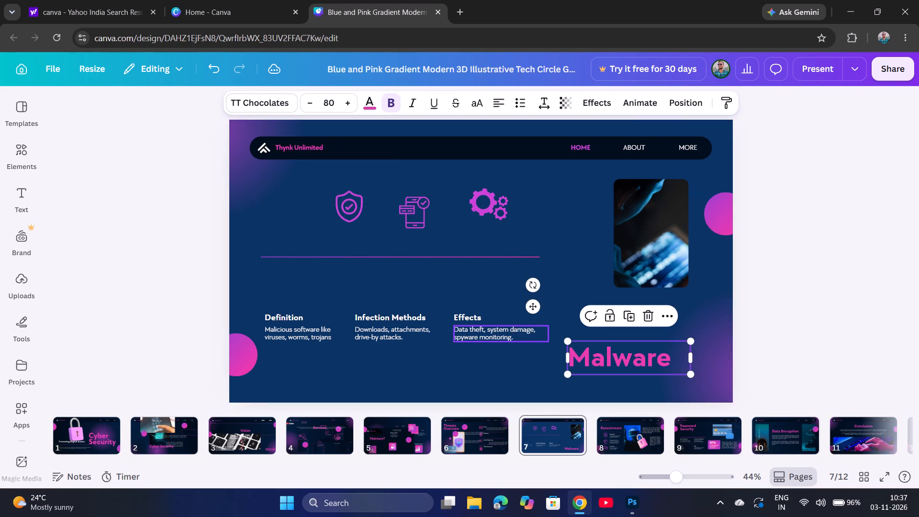
Shift the divider line up and to the right so it sits just beneath the three icons.
left_click_drag(381, 254, 385, 250)
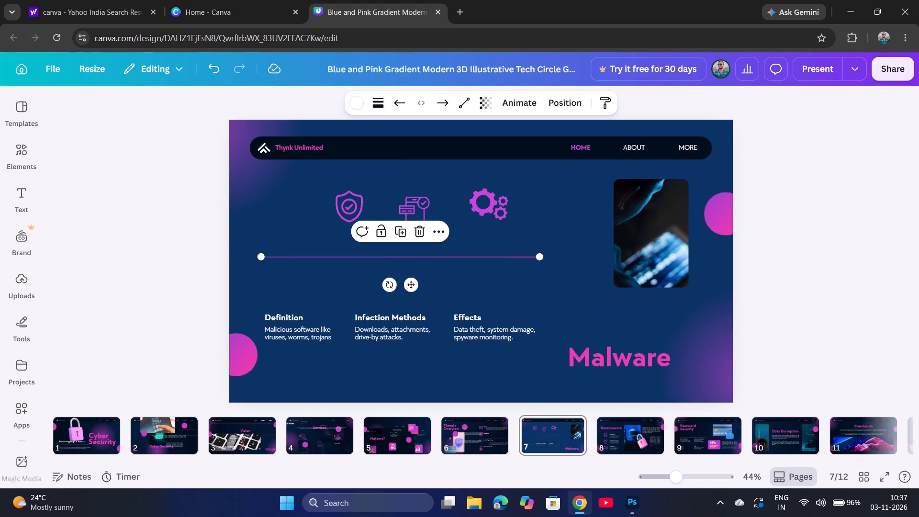
left_click_drag(385, 250, 411, 235)
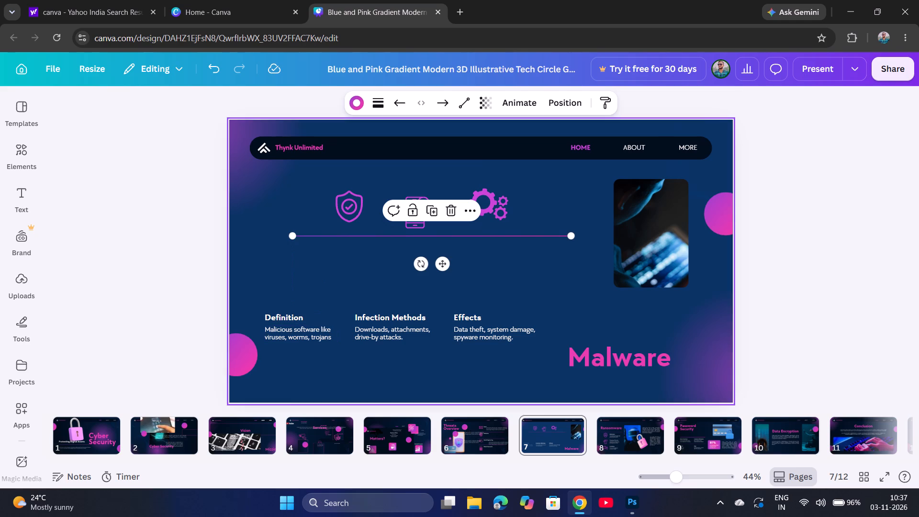
Move the Definition, Infection Methods and Effects titles and their descriptions up beneath the divider line, below their icons.
left_click_drag(283, 319, 343, 251)
left_click_drag(301, 331, 301, 331)
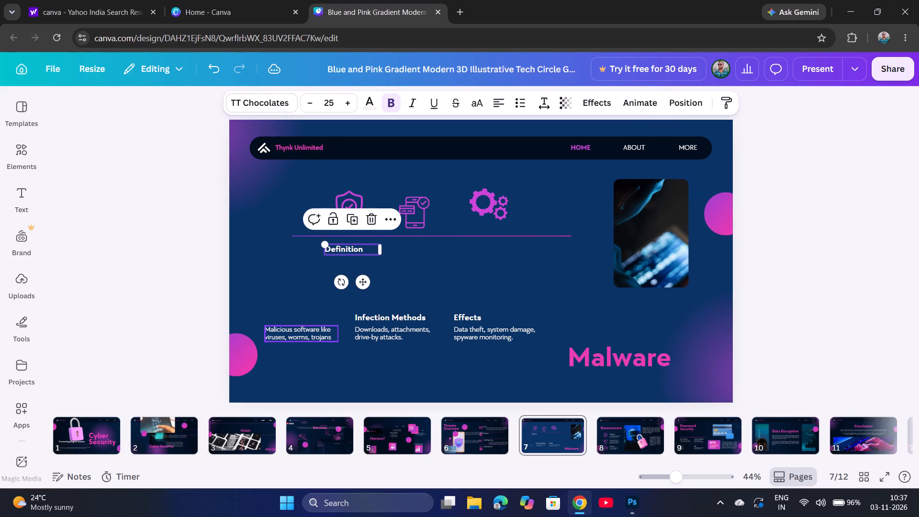
left_click_drag(301, 331, 347, 268)
left_click_drag(391, 333, 430, 257)
left_click_drag(390, 314, 426, 242)
left_click_drag(481, 325, 514, 259)
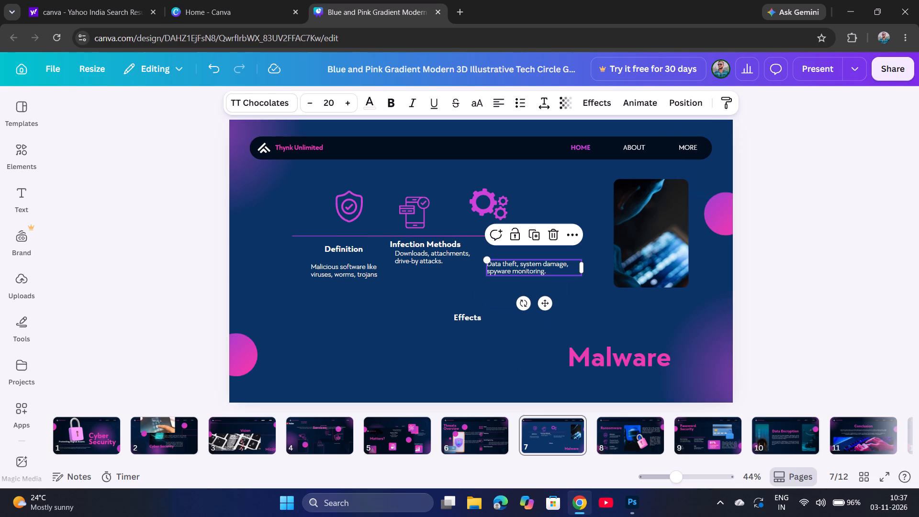
left_click_drag(477, 315, 512, 240)
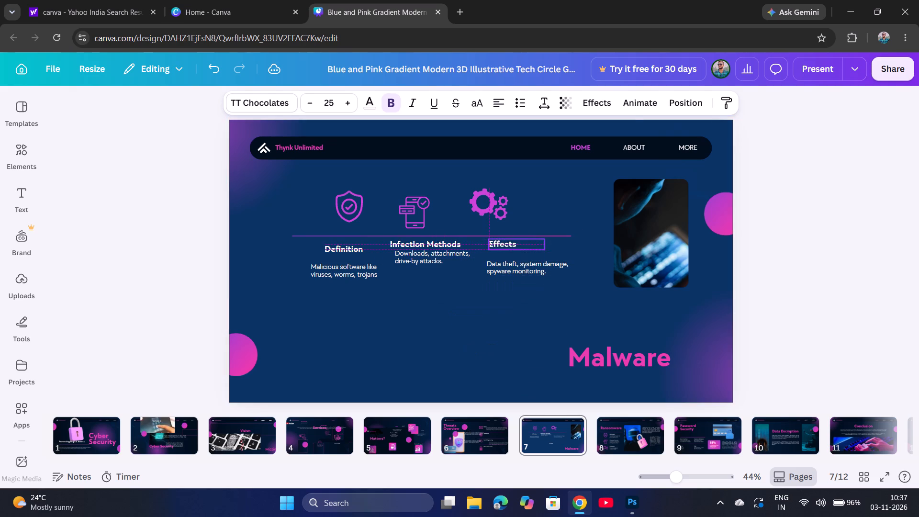
left_click_drag(512, 240, 510, 241)
Align the Infection Methods description with its title and the Effects description, and lower the Infection Methods title slightly.
left_click_drag(448, 260, 446, 270)
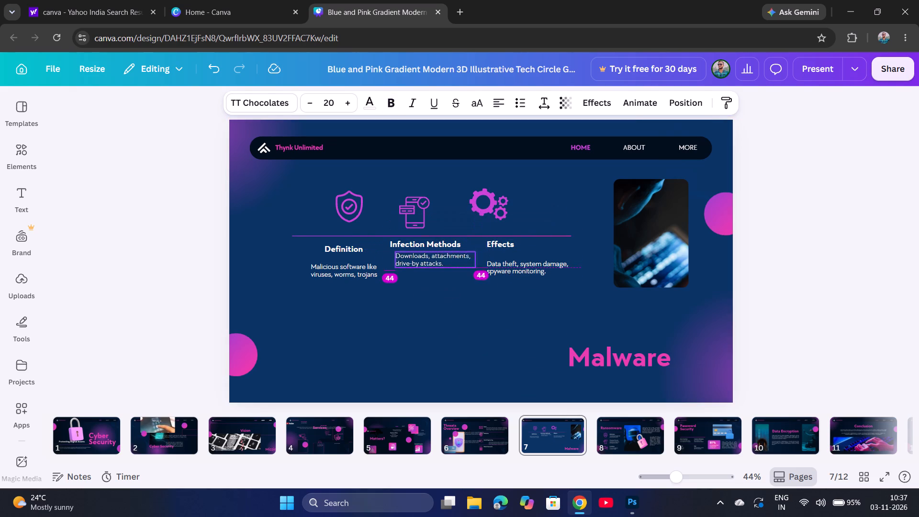
left_click_drag(446, 270, 446, 270)
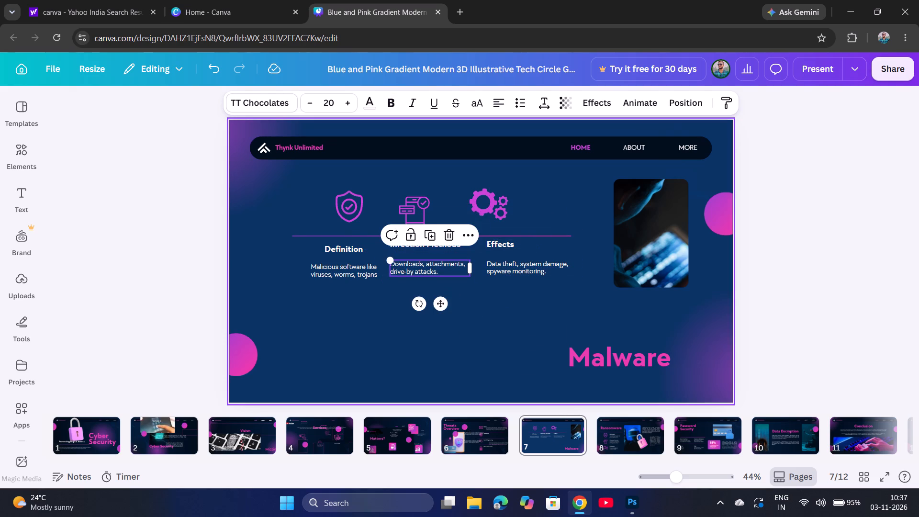
left_click(545, 223)
left_click(434, 246)
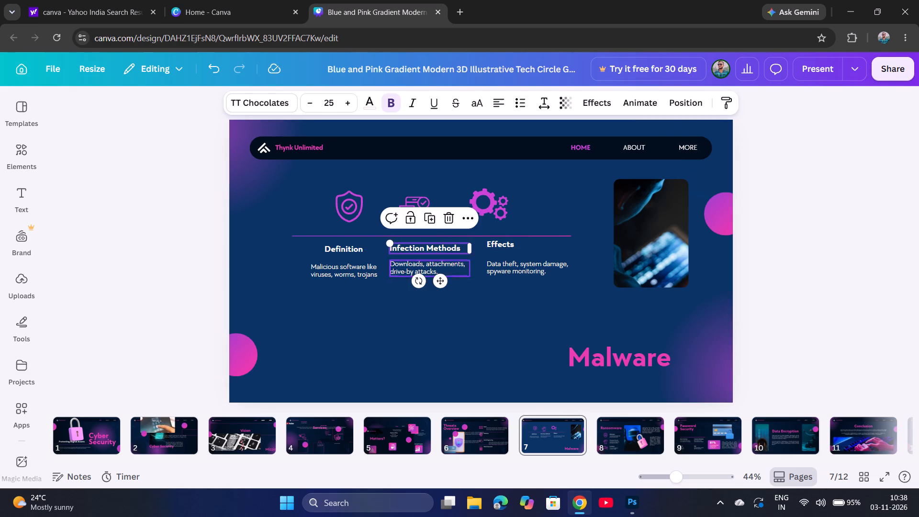
left_click(474, 345)
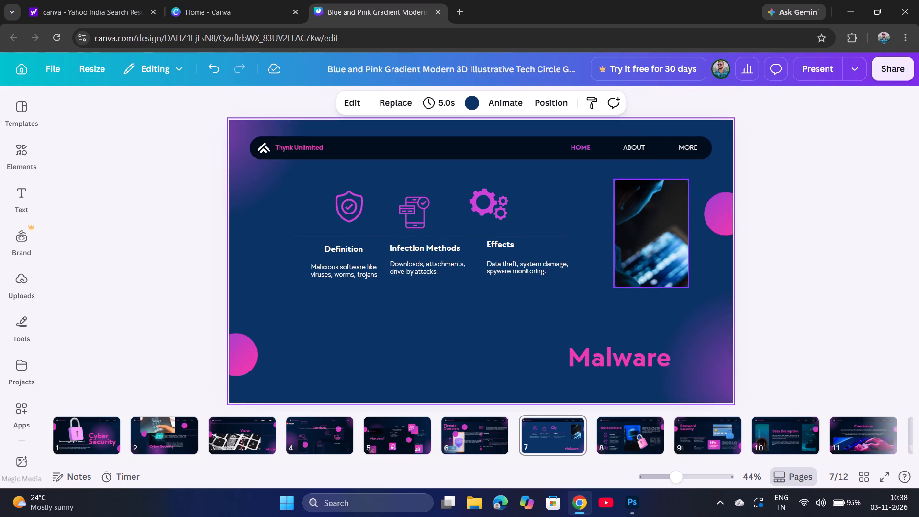
Move the photo behind the icons and text, and enlarge it to span the full slide height left of the Malware heading.
left_click_drag(642, 239, 391, 361)
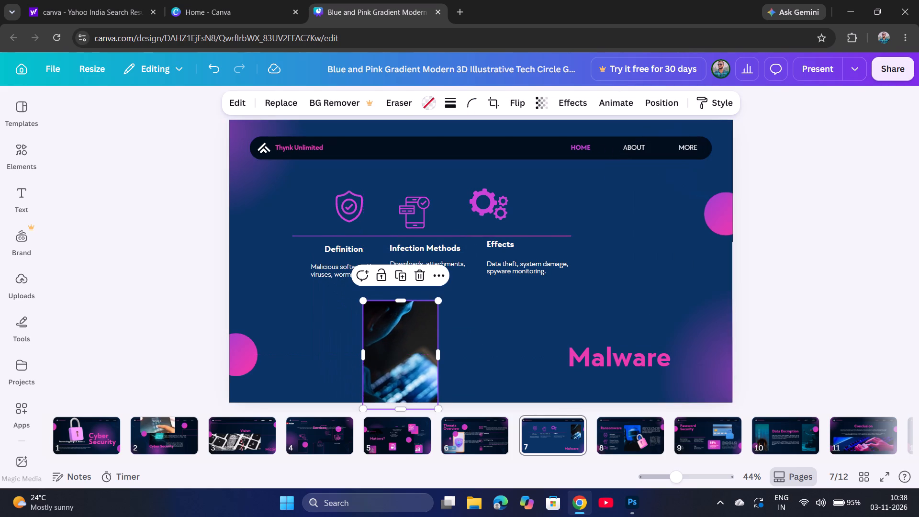
left_click_drag(441, 300, 846, 216)
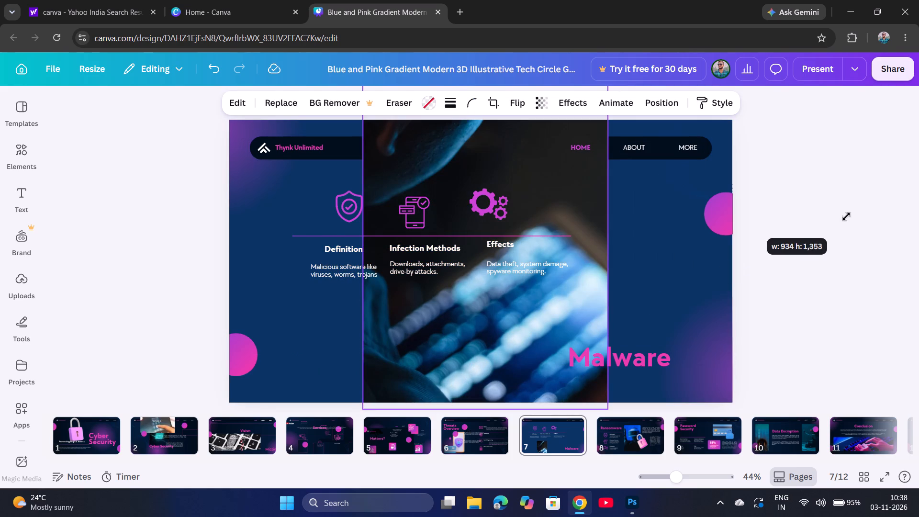
left_click_drag(846, 216, 782, 258)
left_click_drag(520, 306, 481, 303)
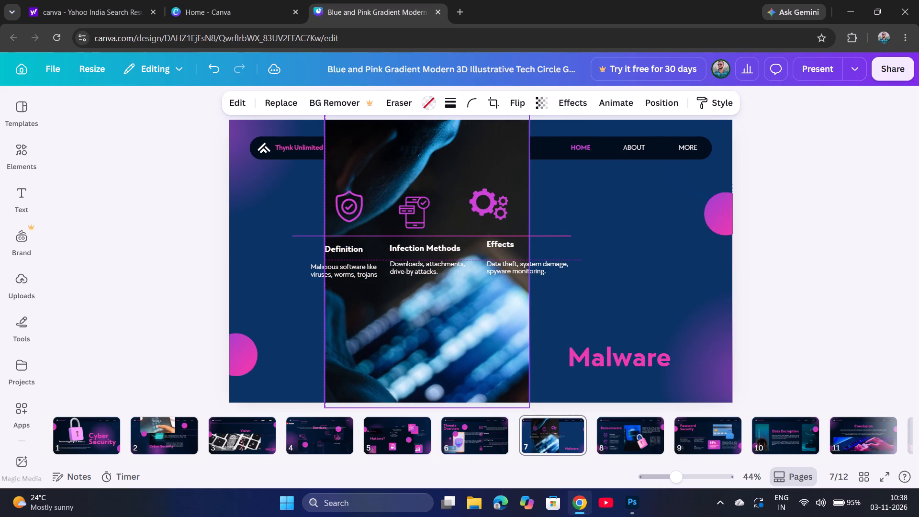
left_click_drag(481, 303, 482, 312)
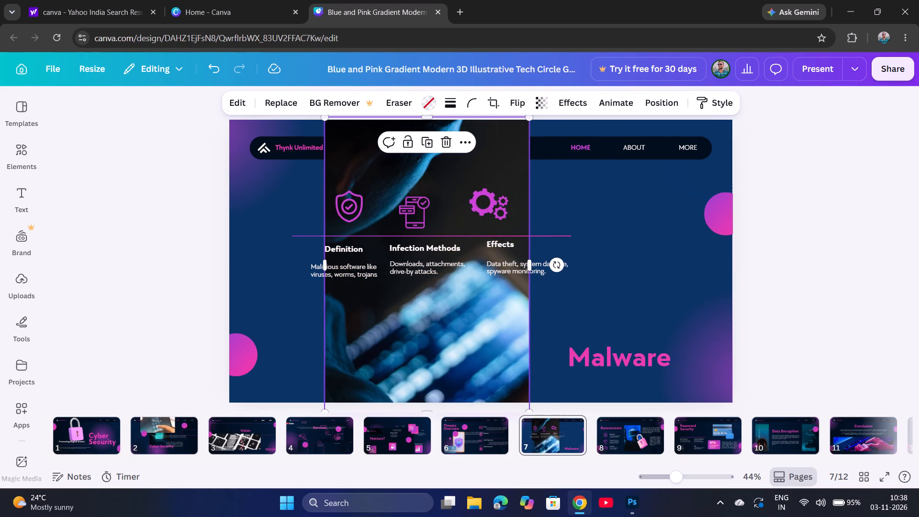
left_click(616, 225)
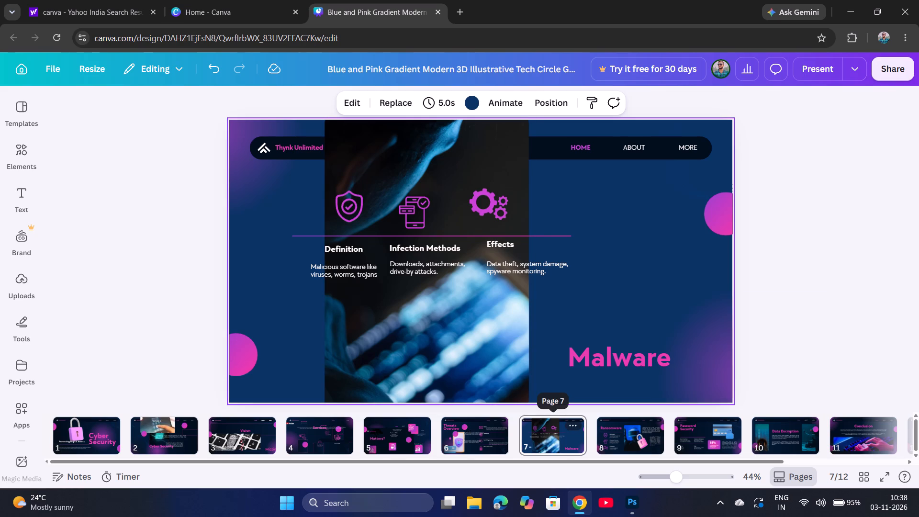
Open page 8, the Ransomware slide.
left_click(638, 436)
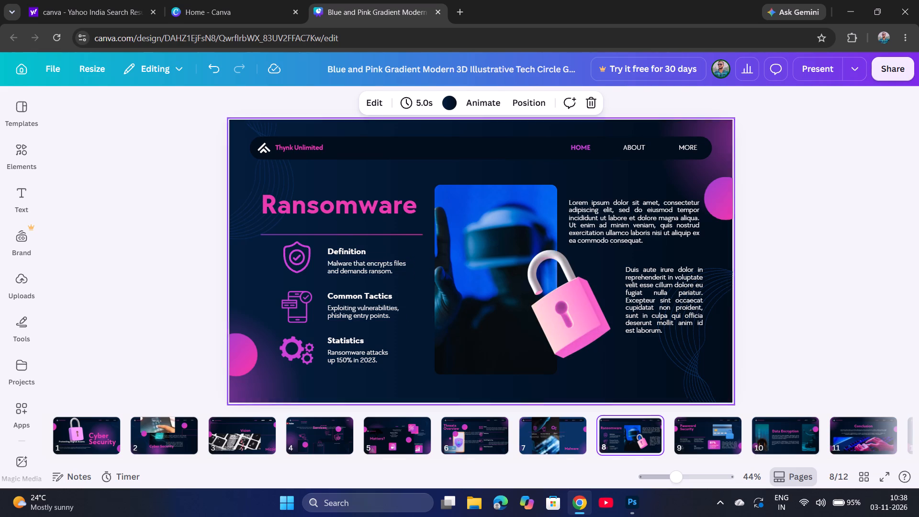
Move the shield, phone and gears icons onto the photo's top edge, in a row as shield, gears, phone.
left_click_drag(301, 251, 459, 187)
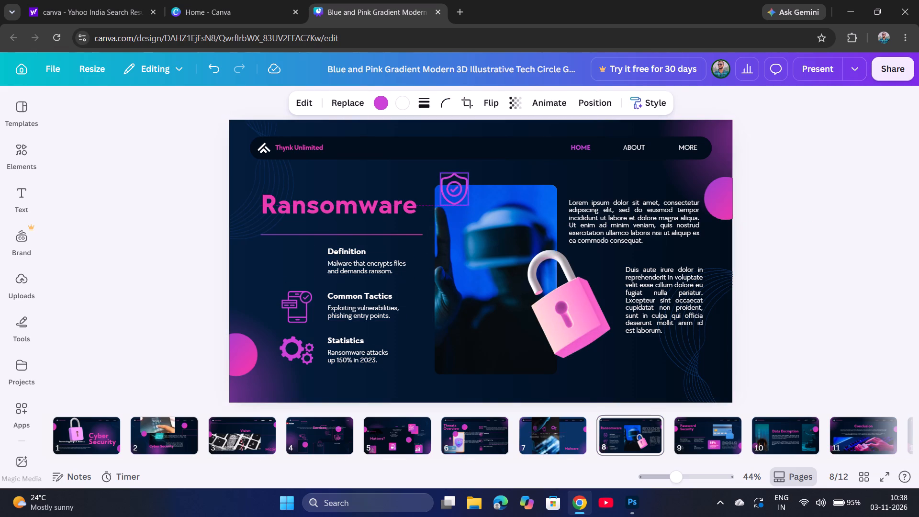
left_click_drag(459, 187, 458, 196)
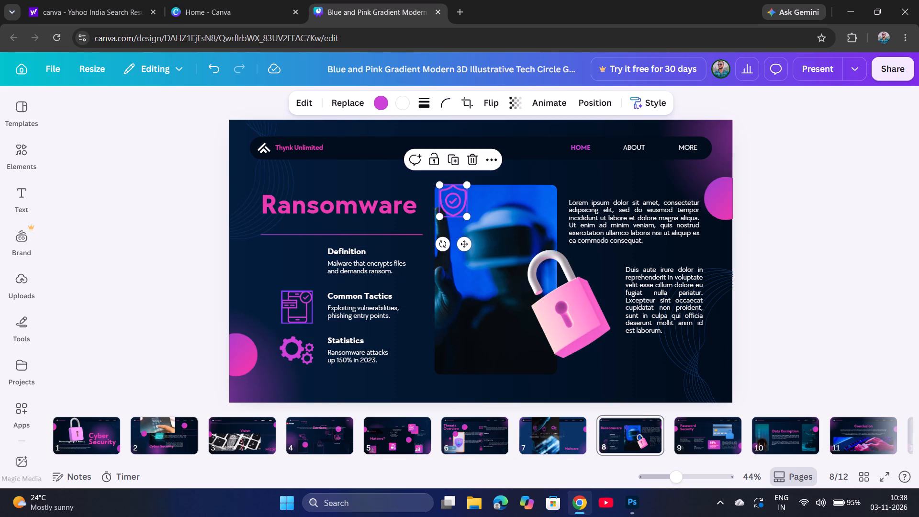
left_click_drag(308, 305, 549, 197)
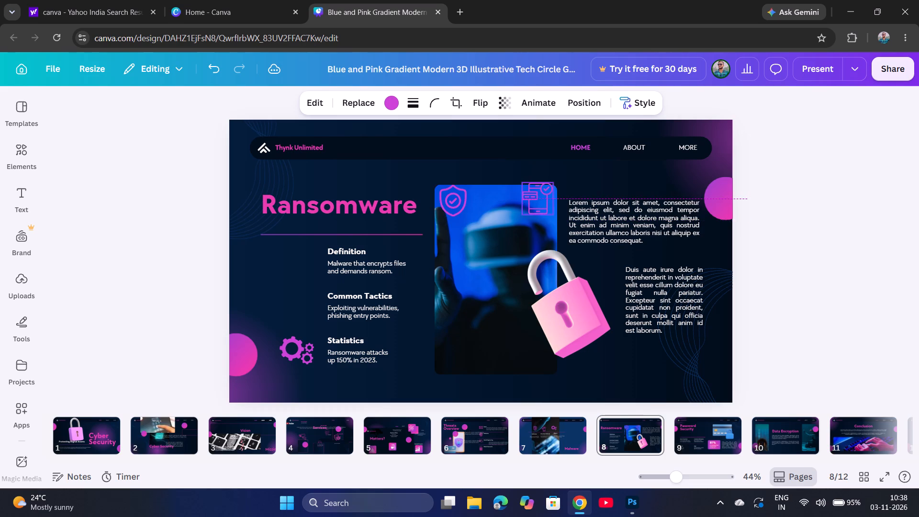
left_click_drag(549, 197, 551, 200)
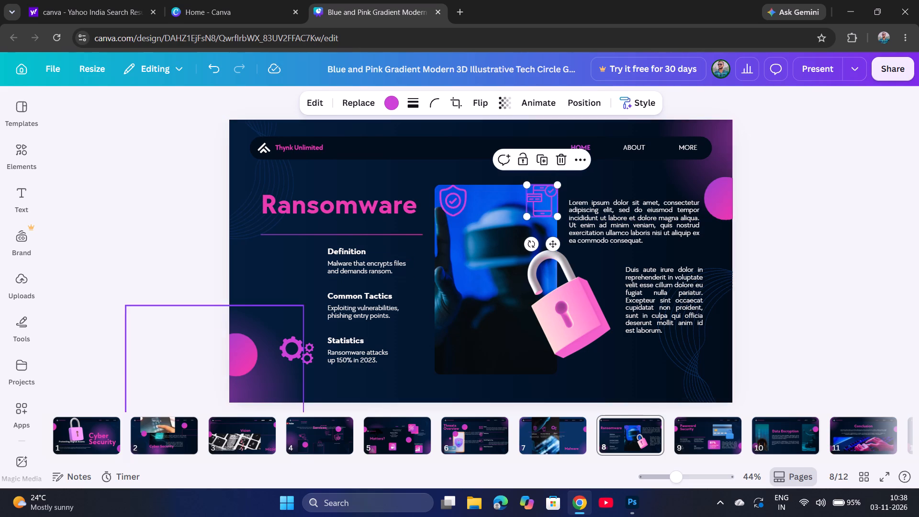
left_click_drag(289, 351, 494, 202)
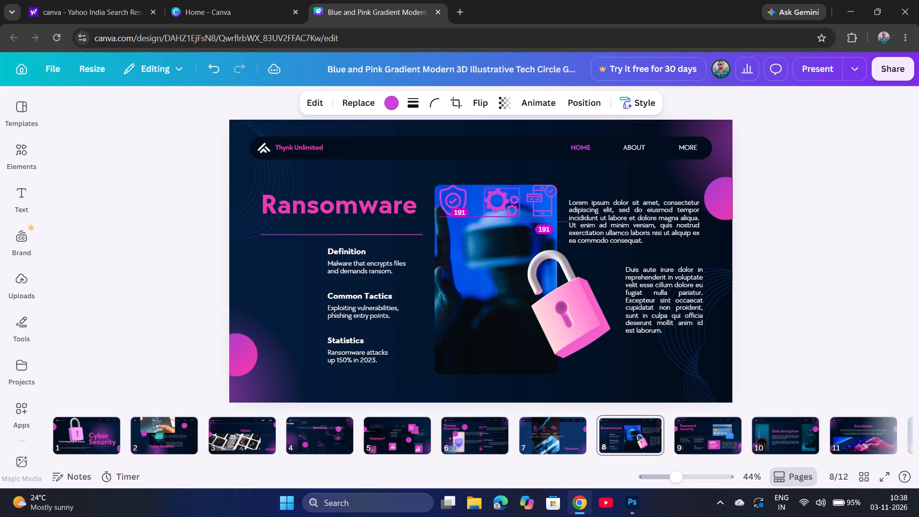
left_click_drag(494, 202, 494, 202)
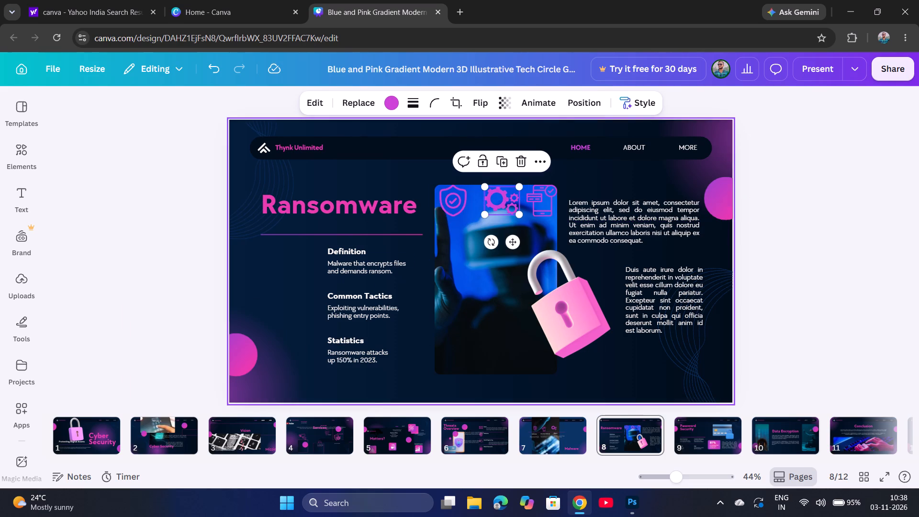
left_click(597, 181)
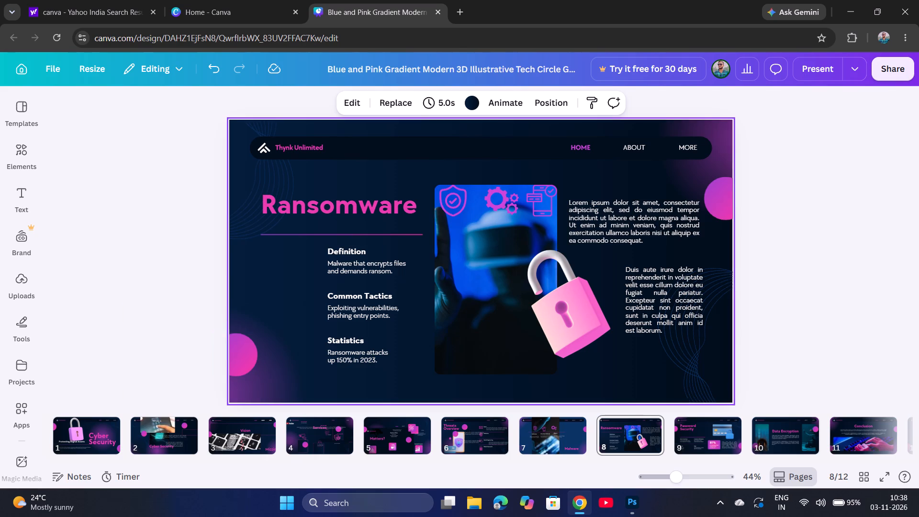
Move the lower-left purple glow and pink circle up and inward, placing the circle beside the Common Tactics text.
left_click_drag(250, 320, 302, 288)
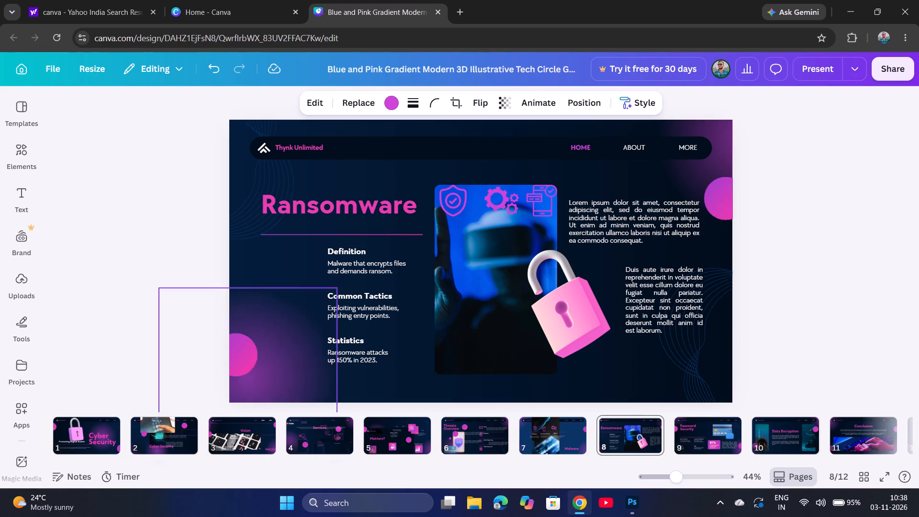
left_click_drag(302, 288, 312, 243)
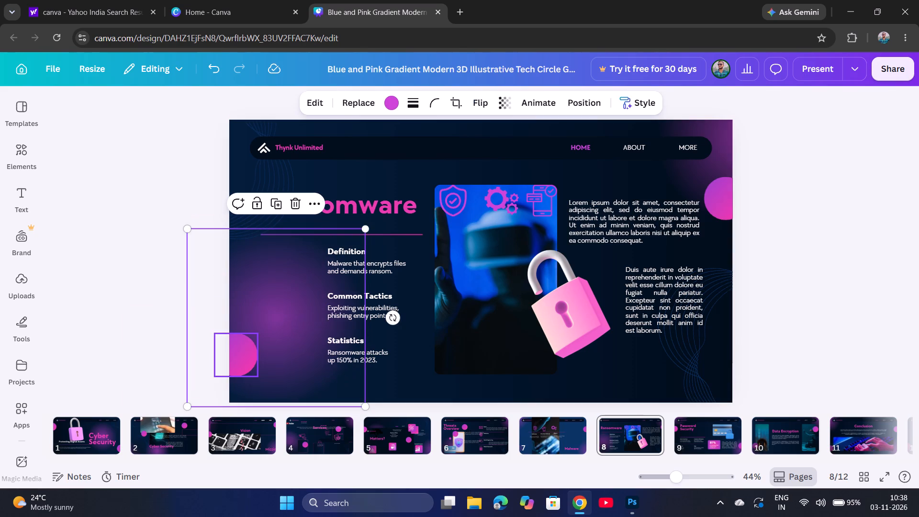
left_click_drag(247, 344, 291, 296)
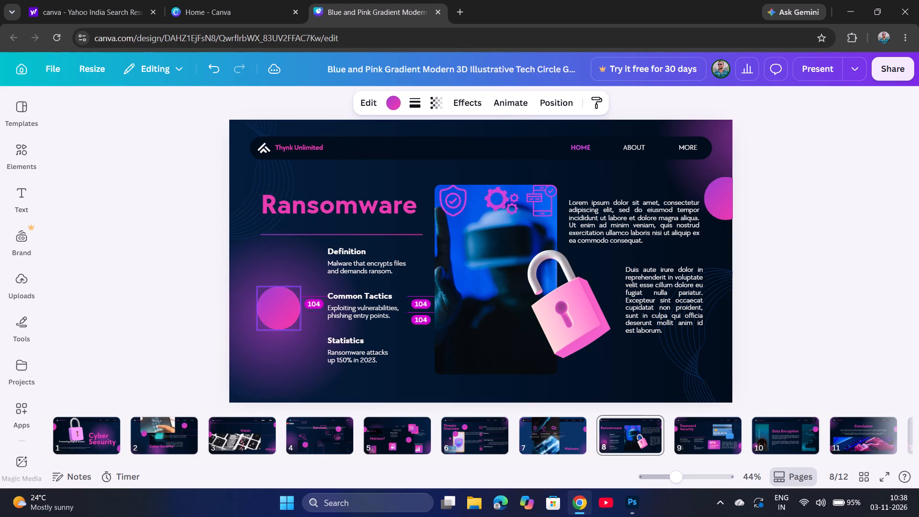
left_click_drag(291, 296, 288, 298)
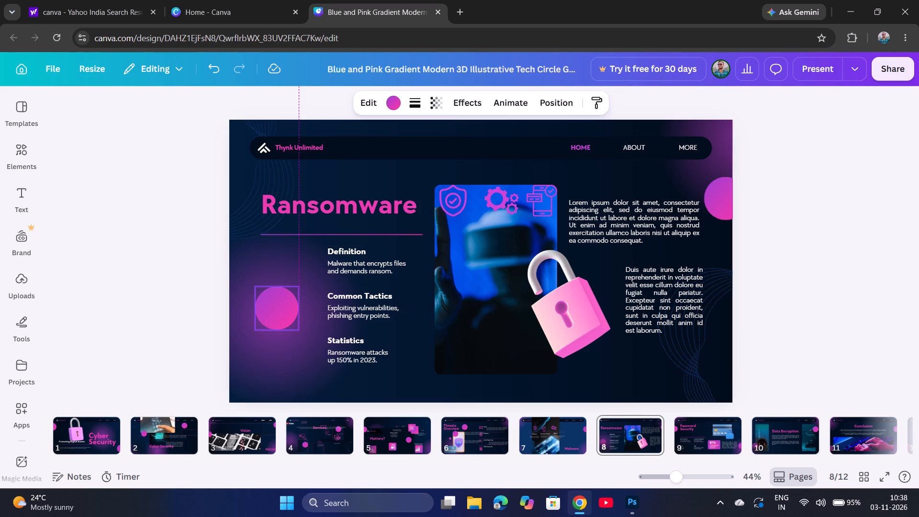
Nudge the pink circle beside the Common Tactics text slightly up within the purple glow.
left_click_drag(288, 298, 291, 296)
left_click(173, 293)
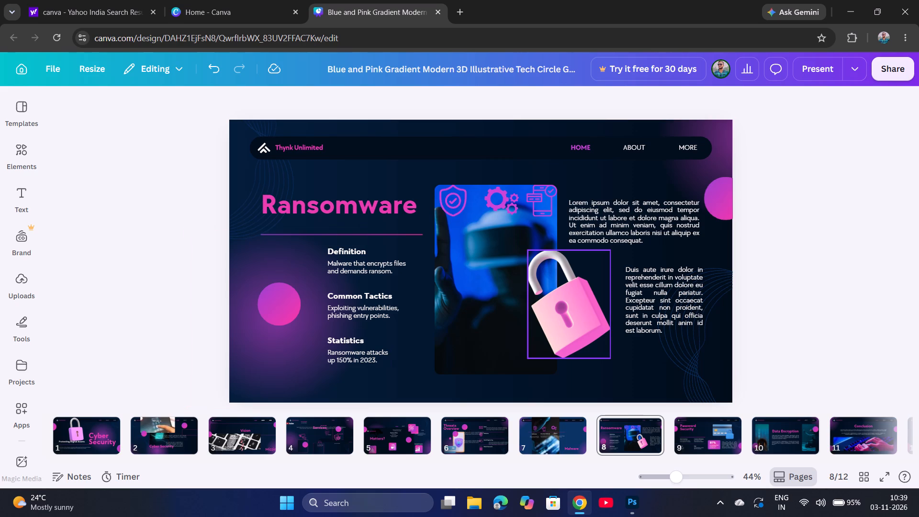
Move the padlock onto the rounded photo frame and drop it in so it replaces the photo.
left_click_drag(574, 333, 593, 396)
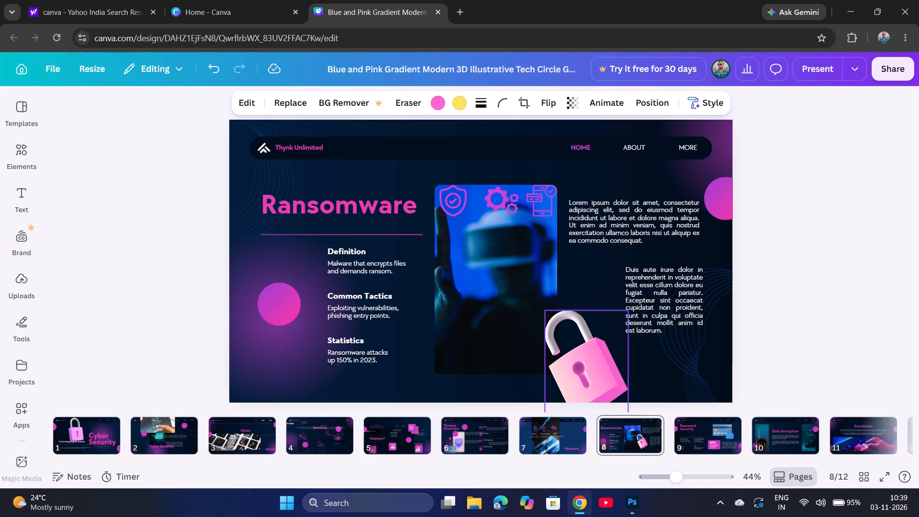
left_click_drag(593, 396, 520, 372)
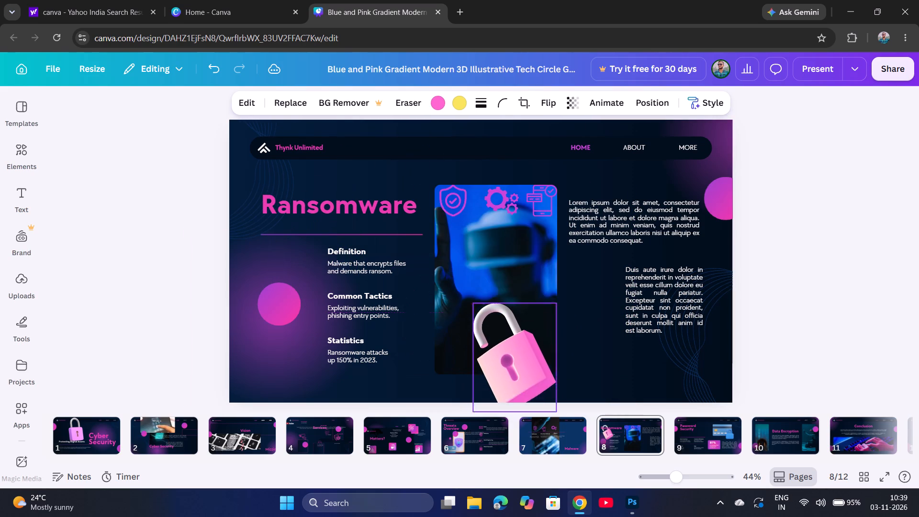
left_click_drag(520, 372, 524, 330)
left_click(616, 367)
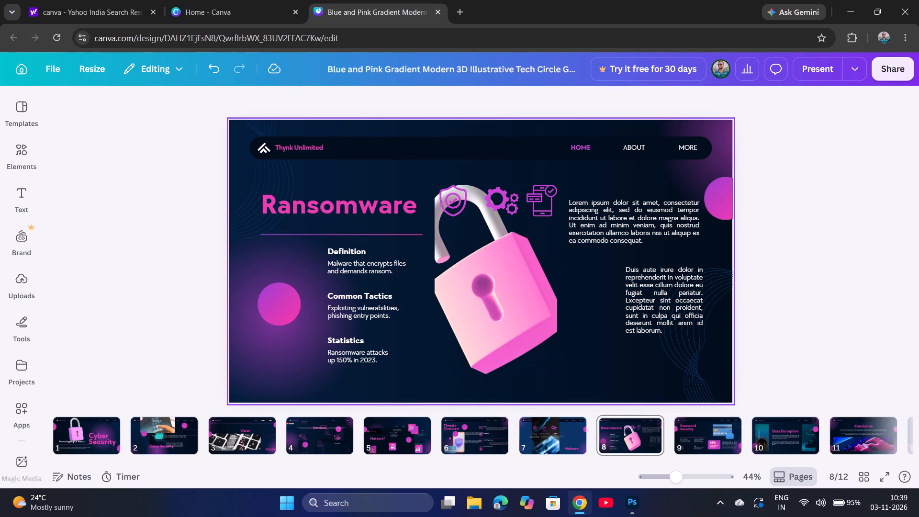
Move the pink circle from the slide's right edge to directly above the other circle, beside the Definition text.
left_click_drag(715, 201, 475, 273)
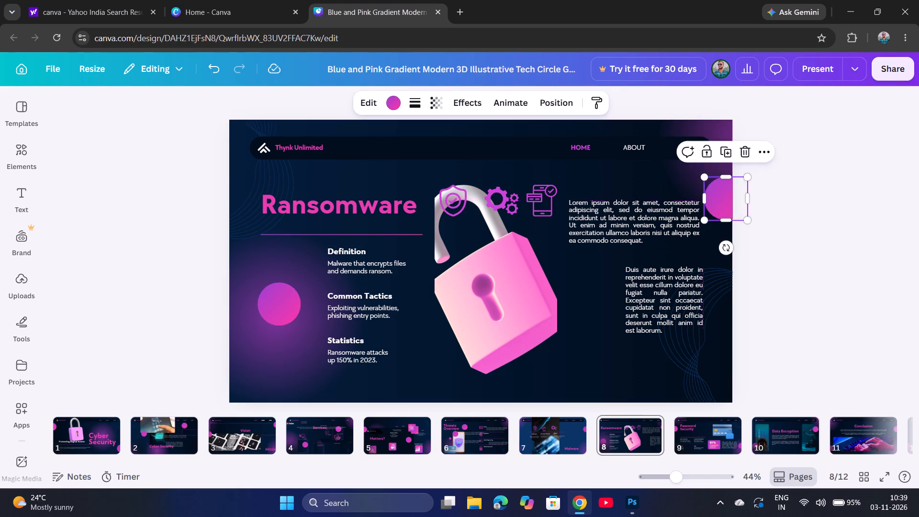
left_click_drag(475, 273, 290, 266)
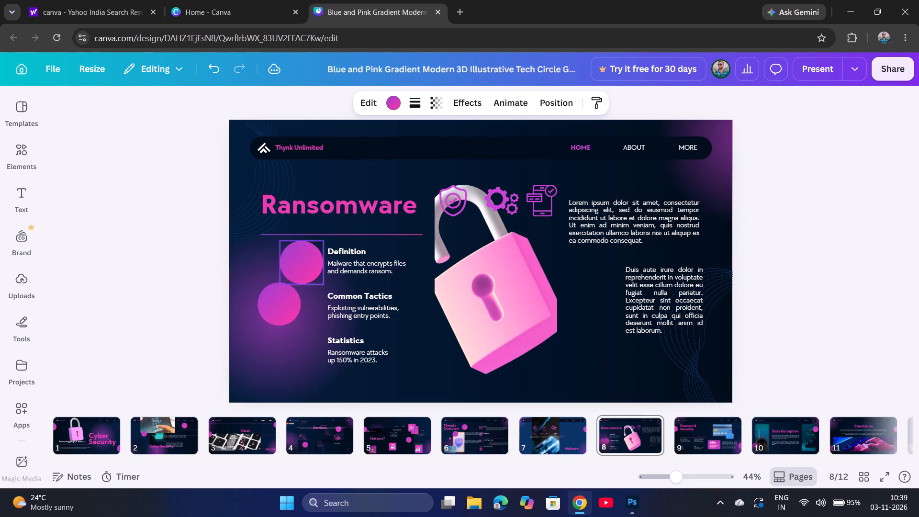
left_click_drag(290, 266, 267, 267)
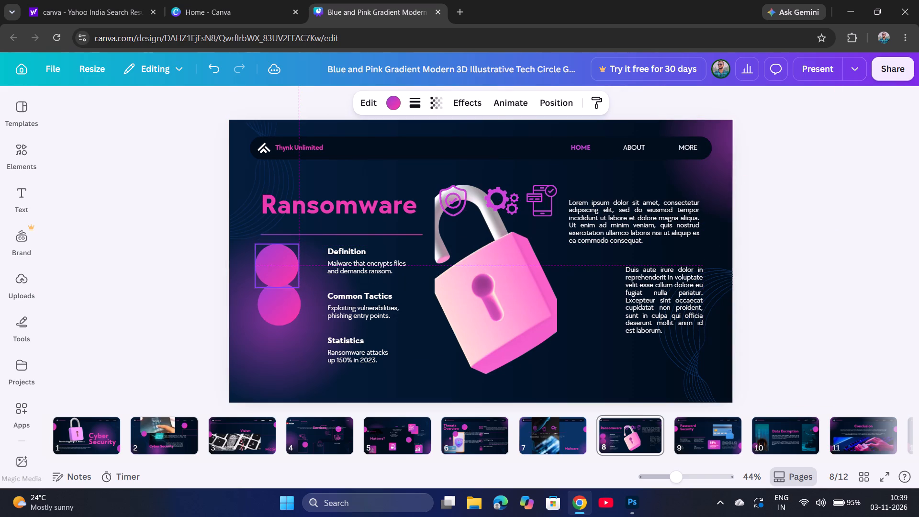
left_click_drag(267, 267, 272, 269)
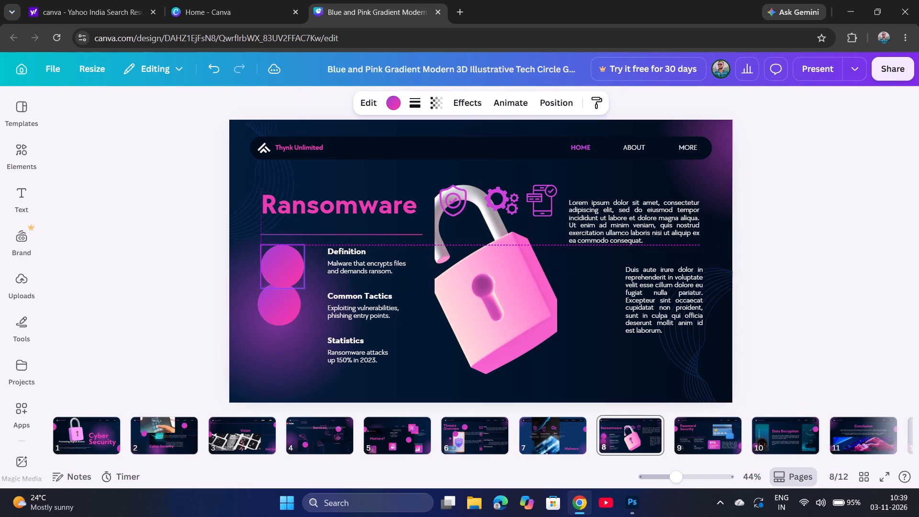
left_click_drag(272, 269, 269, 265)
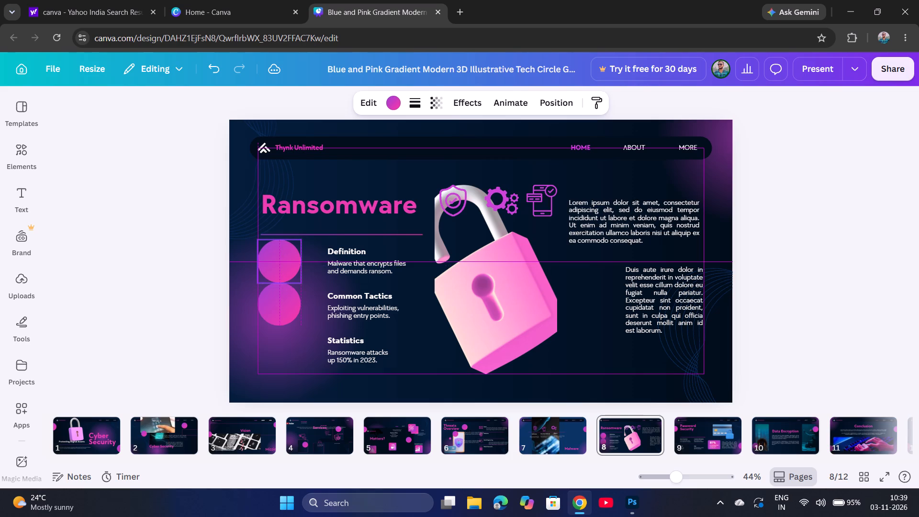
left_click_drag(269, 265, 269, 268)
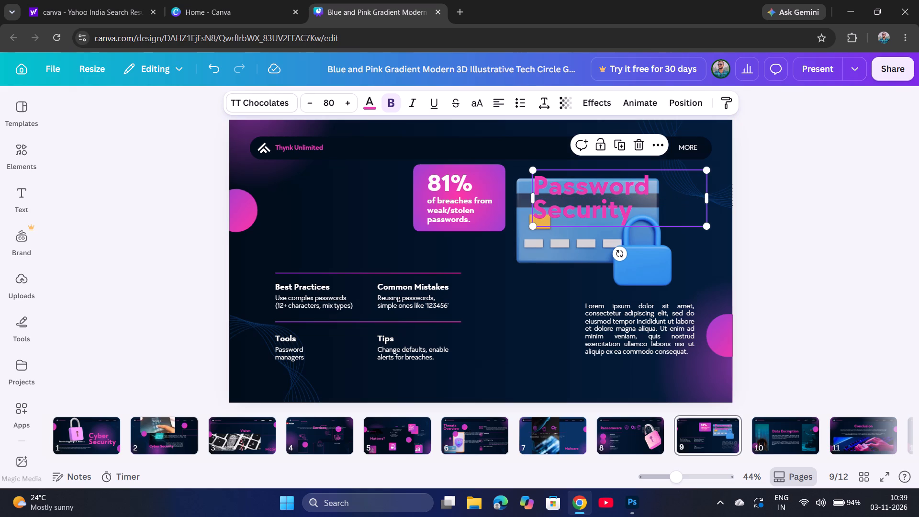
Recolour the "Password Security" title on slide 9 to Vivid red (#e9333d) from the design's colours.
left_click(366, 107)
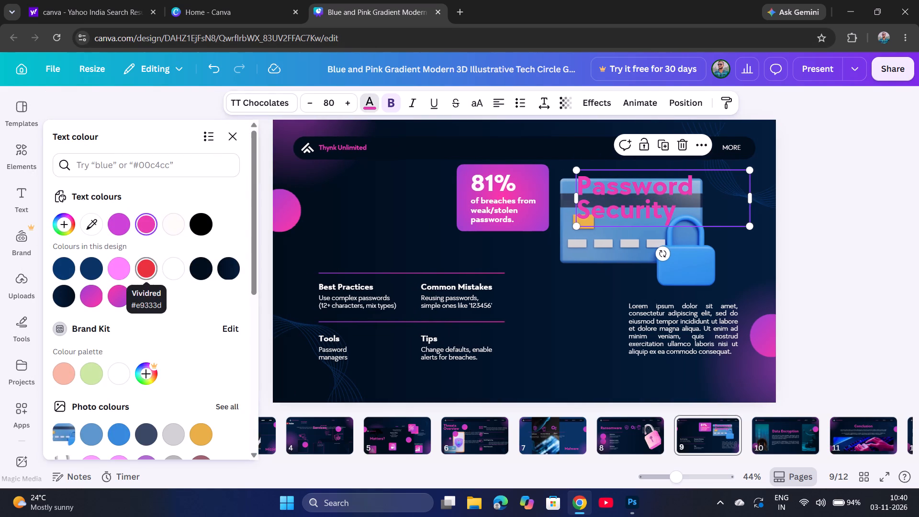
left_click(142, 271)
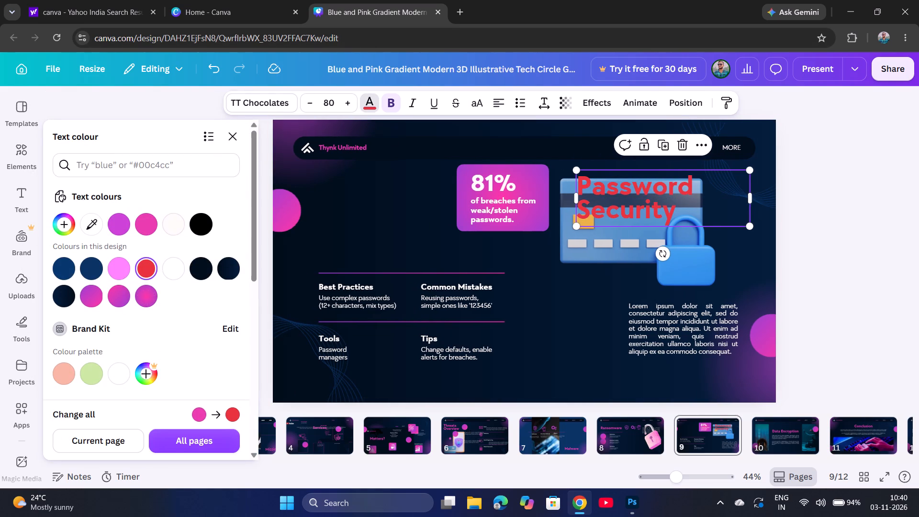
Shrink the "Password Security" title to about font size 49.3 and place it over the upper part of the blue credit card.
left_click_drag(752, 225, 734, 216)
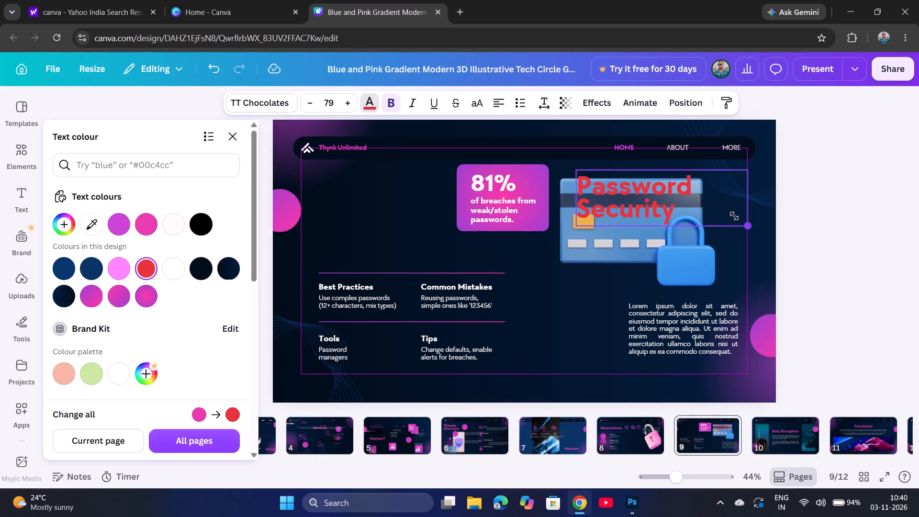
left_click_drag(734, 216, 691, 194)
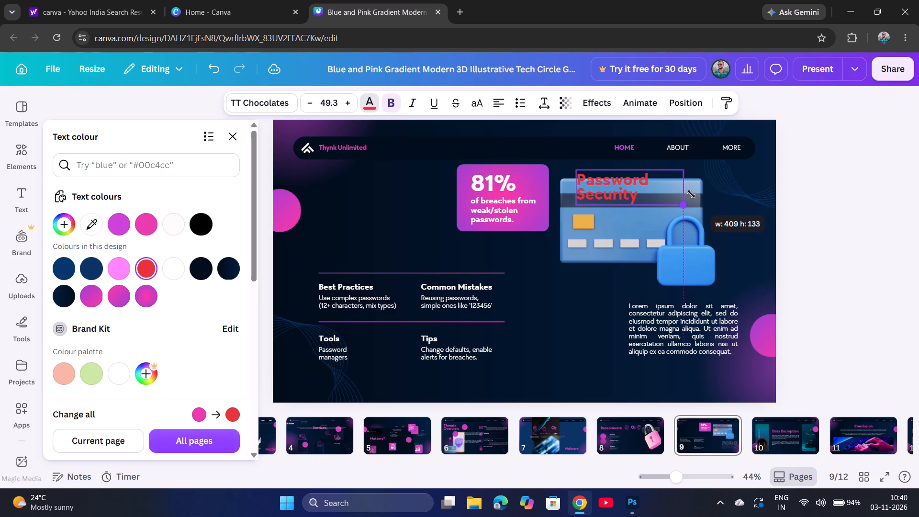
left_click_drag(691, 194, 690, 194)
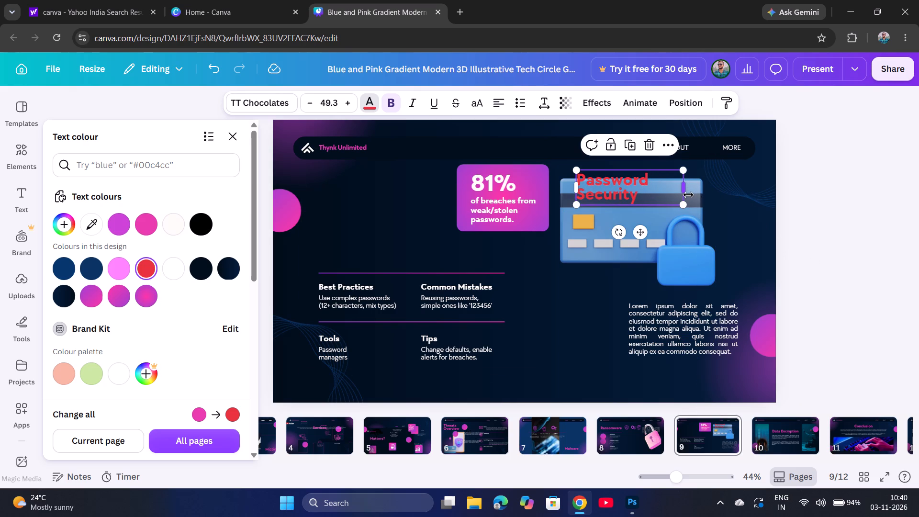
left_click_drag(629, 183, 650, 187)
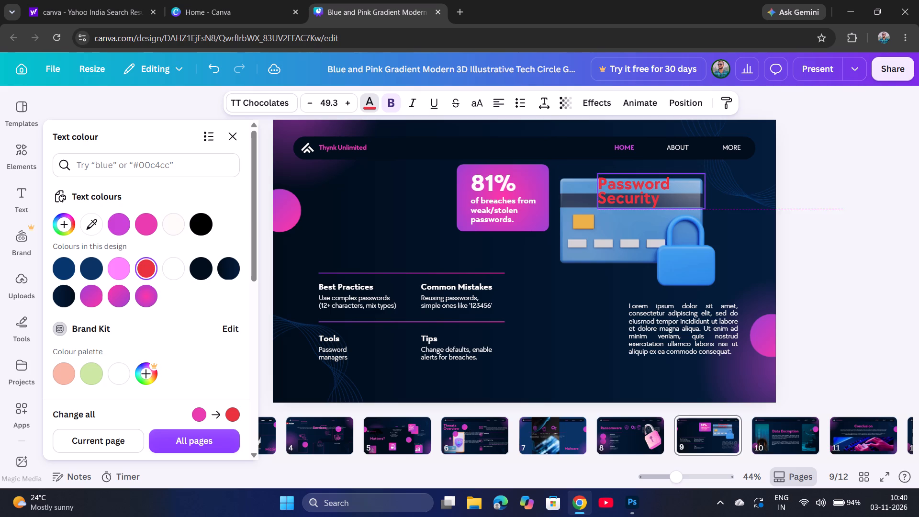
left_click_drag(650, 187, 649, 190)
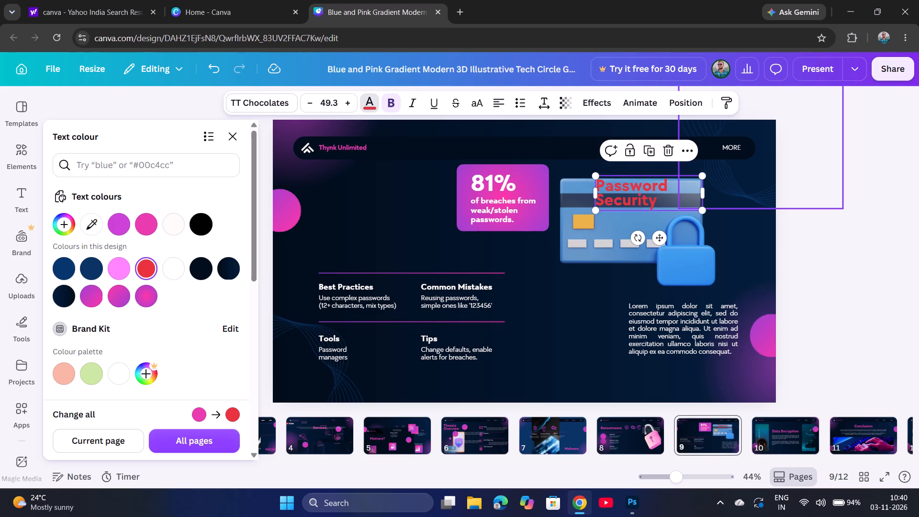
left_click(841, 192)
left_click(918, 206)
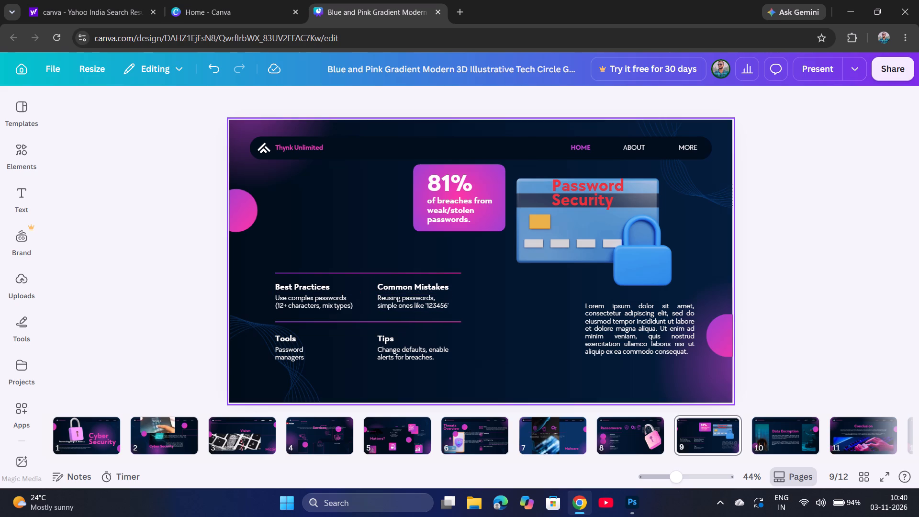
On the Password Security slide, move the lorem ipsum paragraph beneath the card and padlock, and enlarge its text to 34.5.
left_click_drag(638, 332, 549, 305)
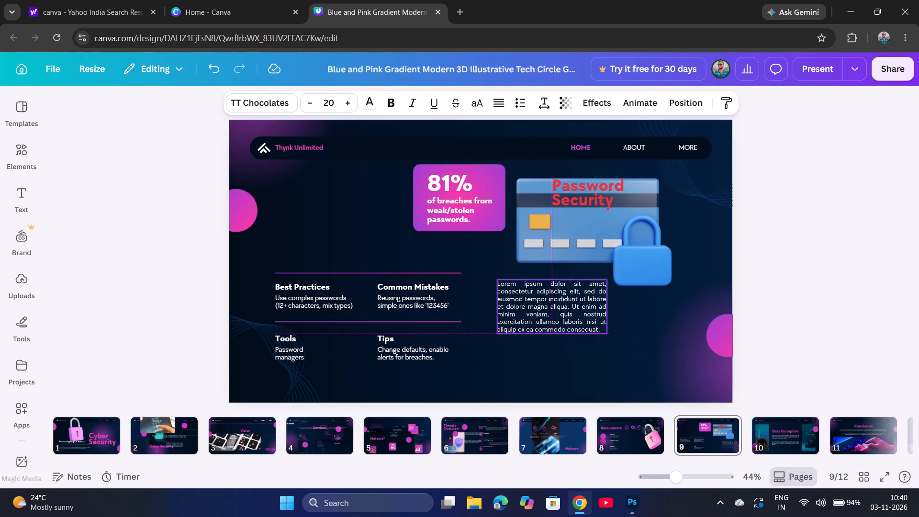
left_click_drag(549, 305, 547, 311)
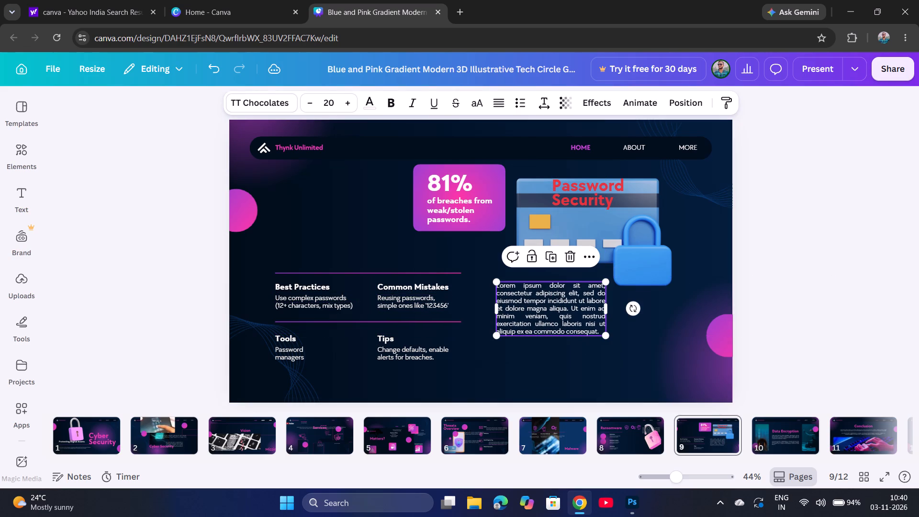
left_click_drag(608, 335, 665, 400)
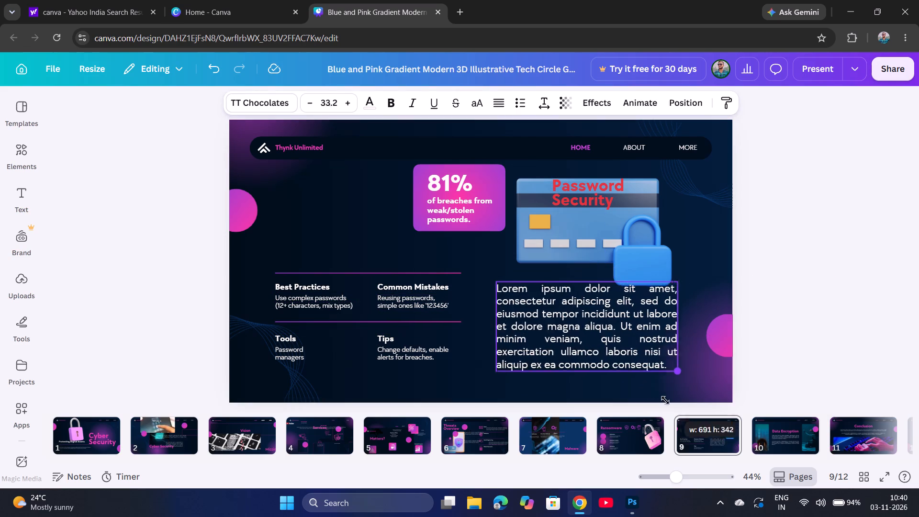
left_click_drag(665, 400, 676, 395)
left_click_drag(627, 310, 621, 325)
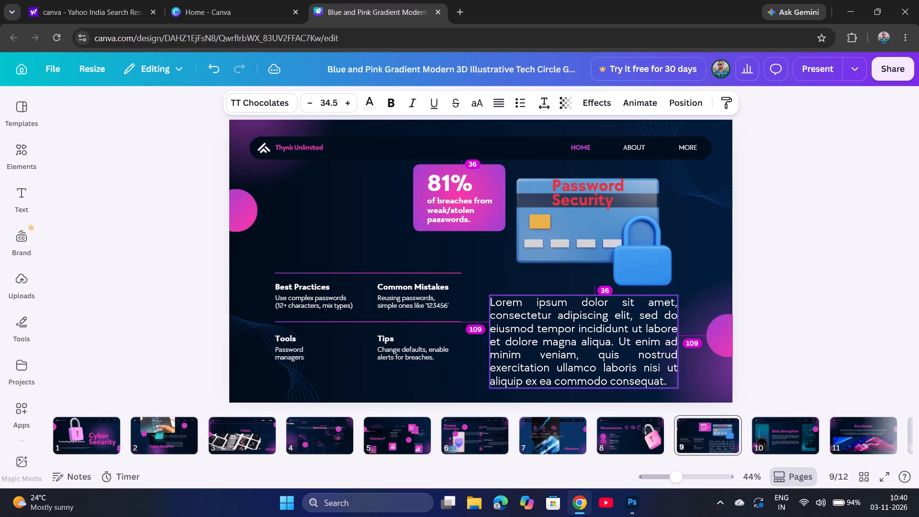
left_click_drag(621, 325, 621, 323)
left_click(854, 251)
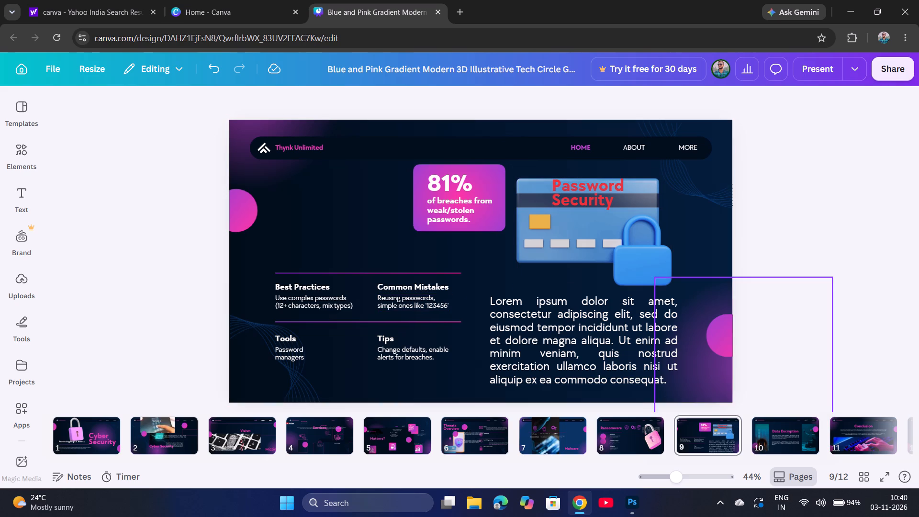
On page 10, move the Data Encryption heading up below the navigation bar and bring both paragraphs up beneath it, evenly spaced.
left_click(788, 435)
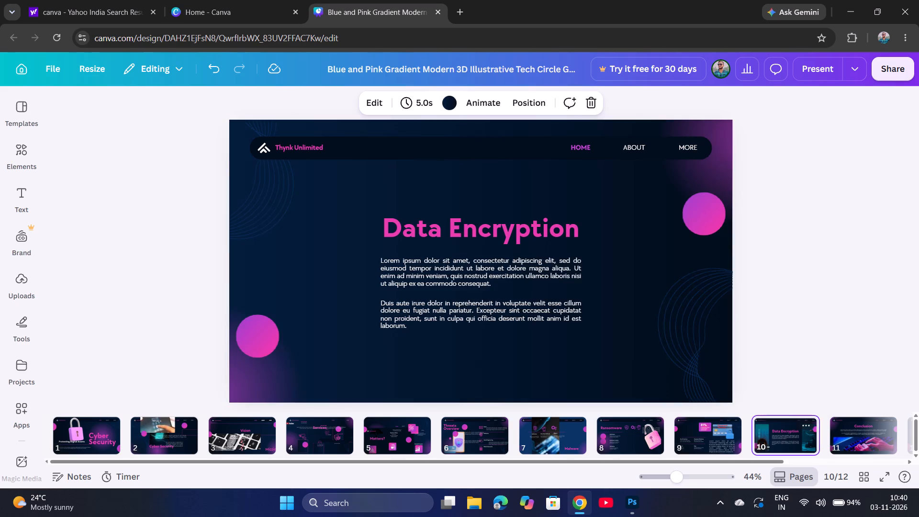
left_click_drag(451, 238, 448, 191)
left_click_drag(468, 266, 474, 232)
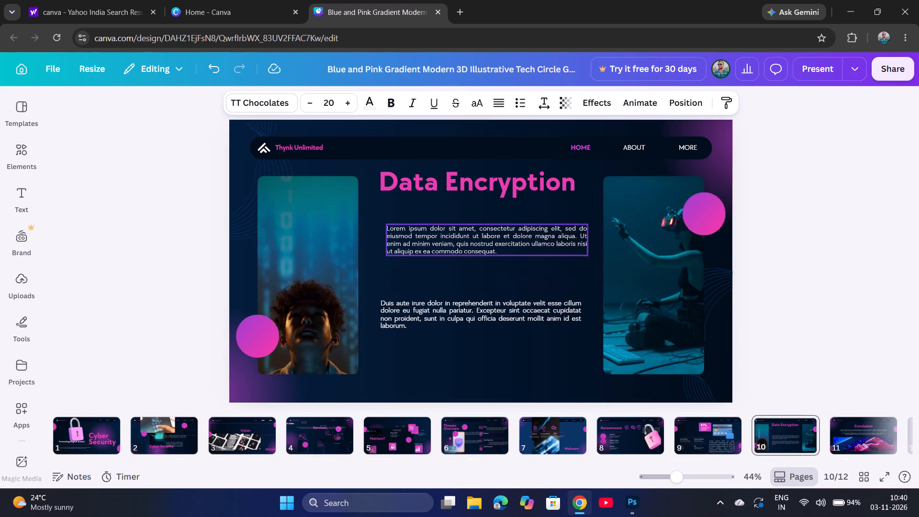
left_click_drag(474, 232, 470, 222)
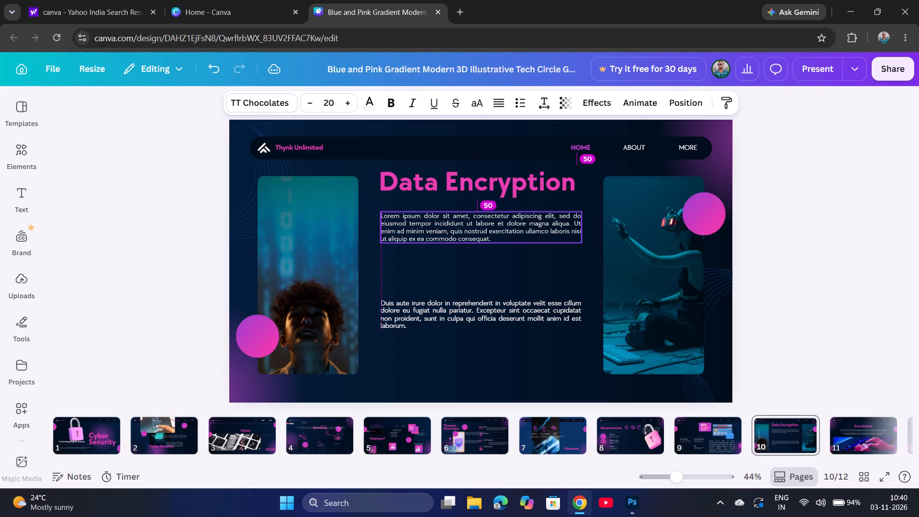
left_click_drag(470, 222, 470, 221)
left_click_drag(496, 307, 498, 267)
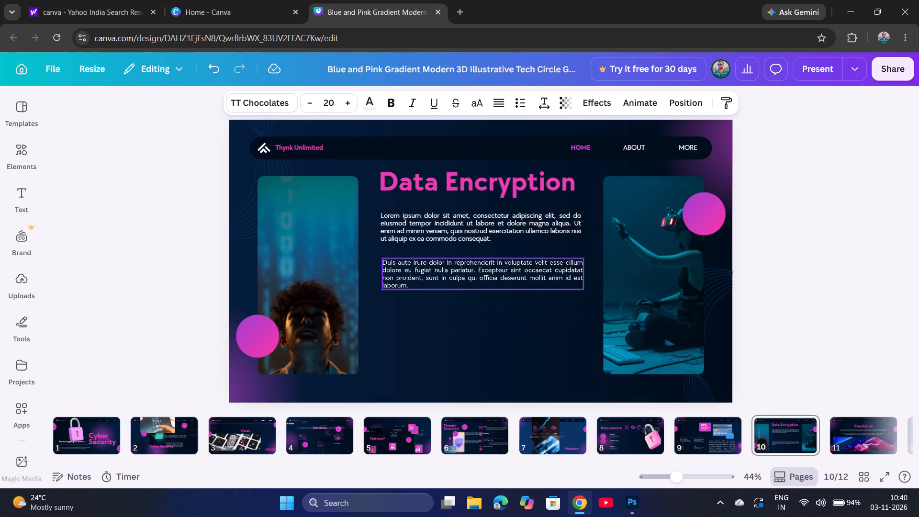
left_click_drag(498, 267, 498, 265)
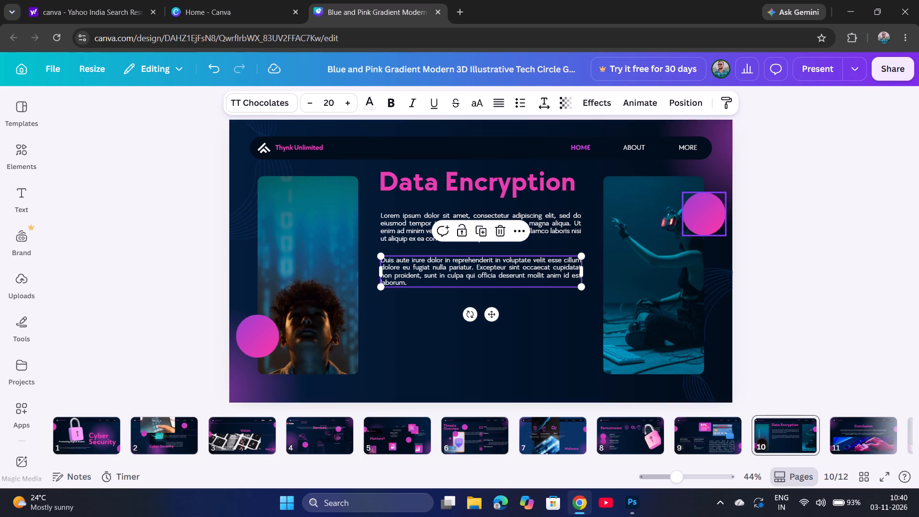
Move both pink circles below the paragraphs, level with each other and aligned to the text's left and right edges.
left_click_drag(705, 221, 684, 252)
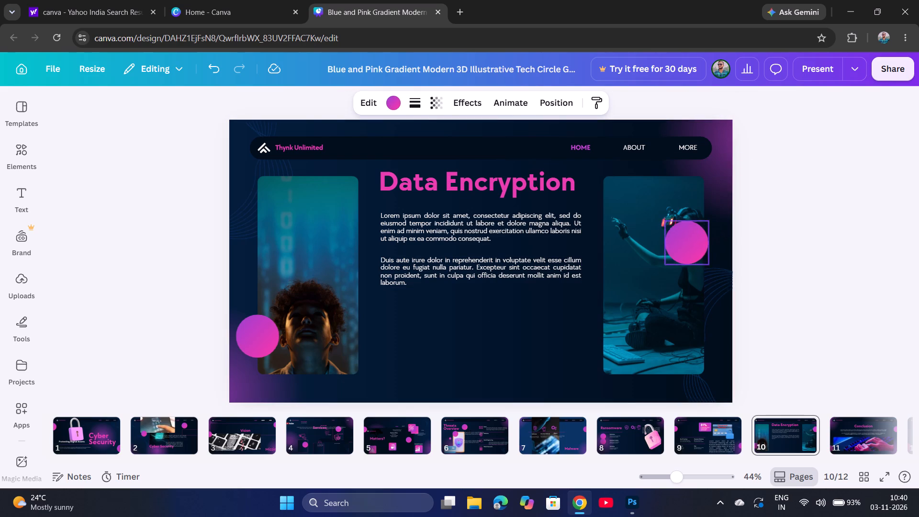
left_click_drag(684, 252, 558, 332)
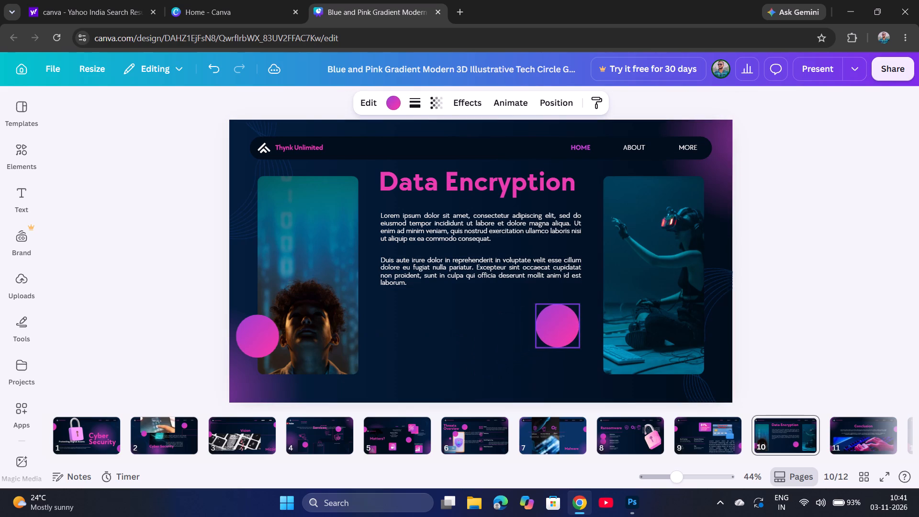
left_click_drag(558, 332, 557, 329)
left_click_drag(258, 330, 402, 323)
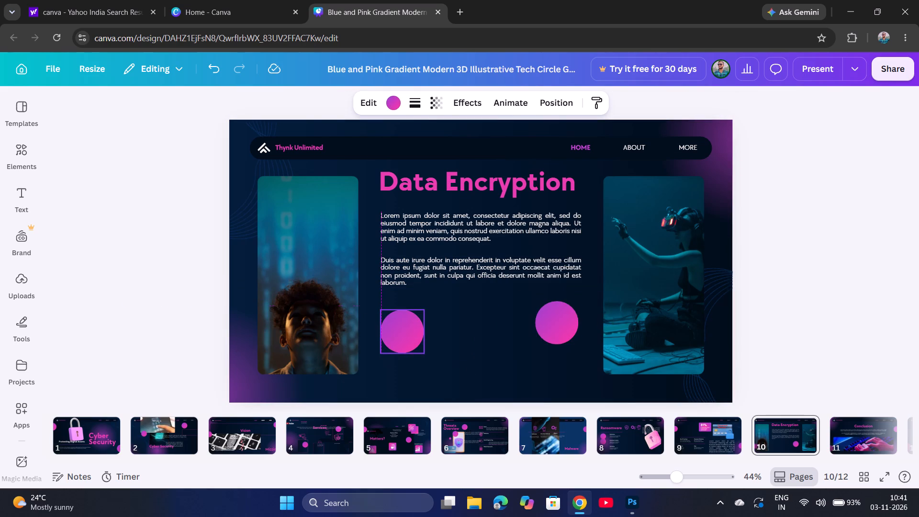
left_click_drag(402, 323, 401, 321)
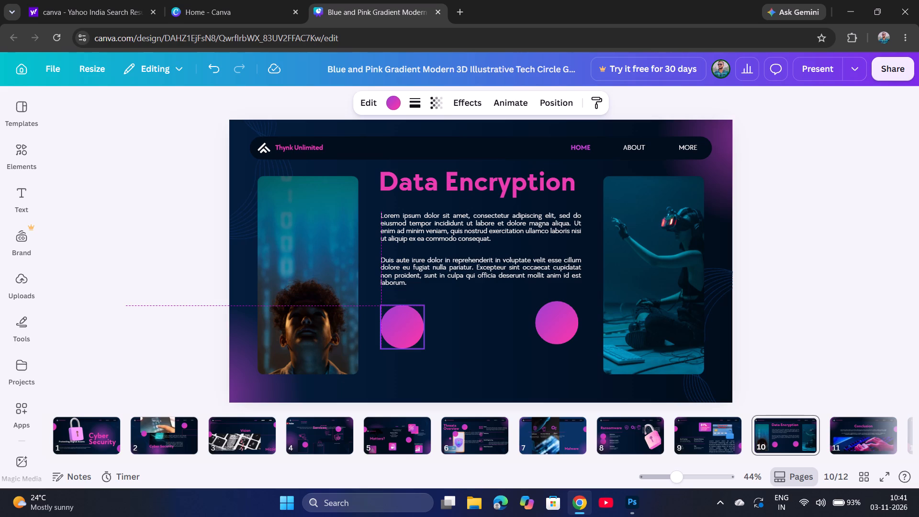
left_click_drag(401, 321, 400, 320)
left_click_drag(399, 332, 403, 324)
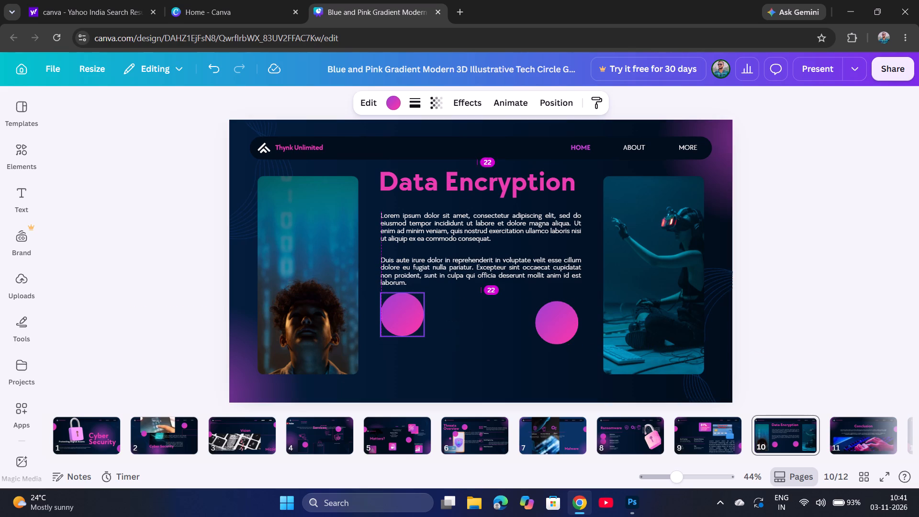
left_click_drag(403, 324, 402, 326)
left_click(497, 348)
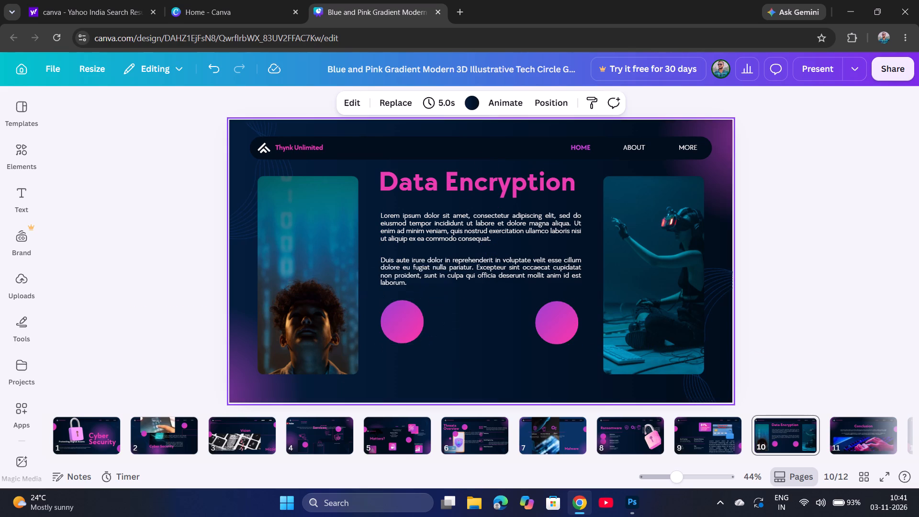
left_click(558, 326)
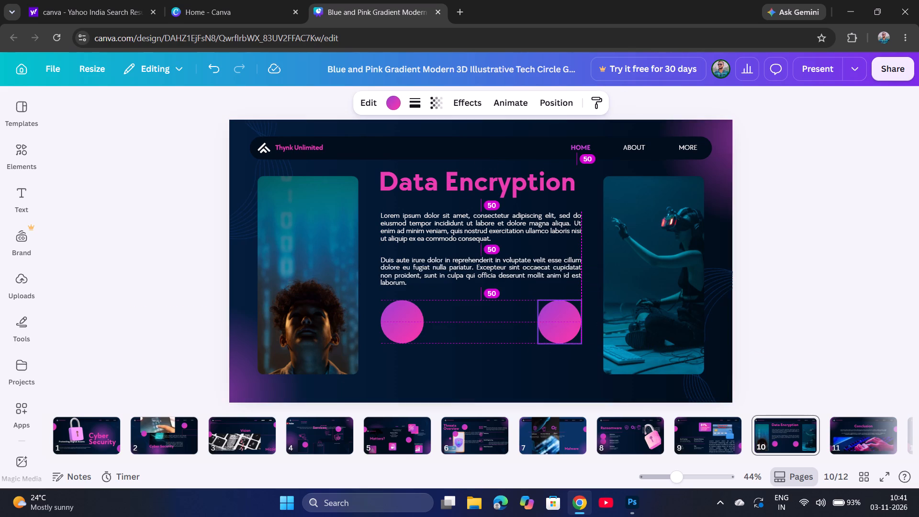
left_click(560, 326)
left_click(483, 365)
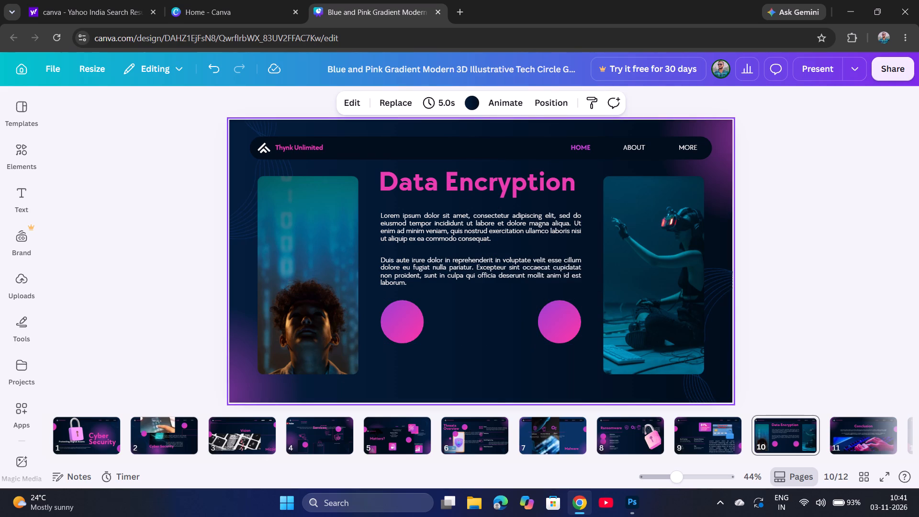
Add the pink wireframe globe from the recommended elements to page 10, centred between the two pink circles below the paragraphs.
left_click(641, 247)
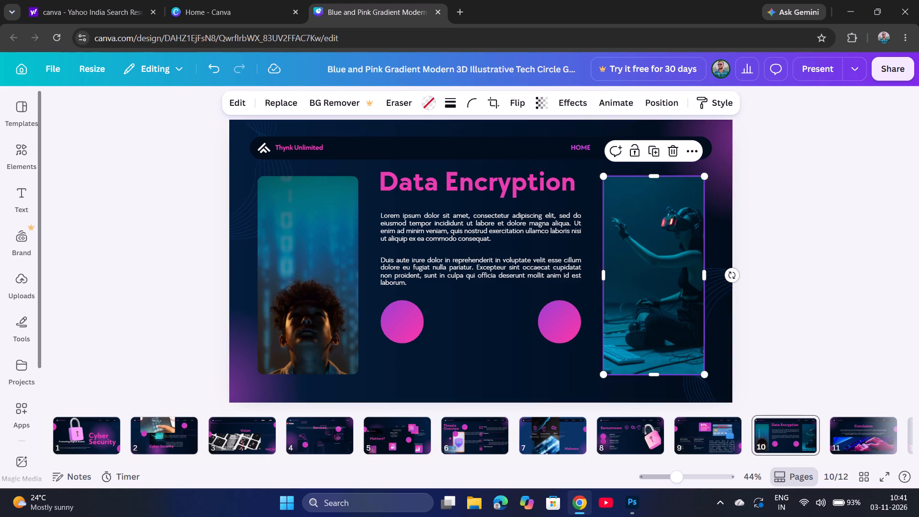
left_click(11, 157)
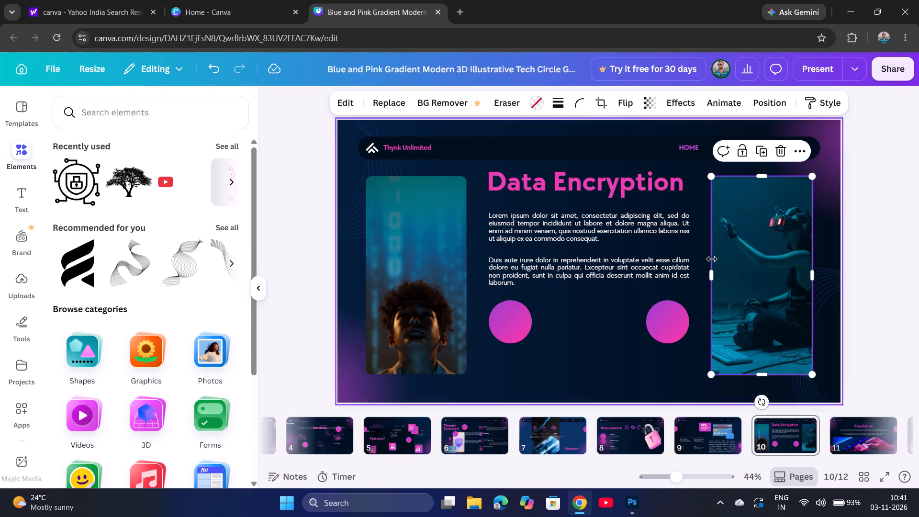
left_click(415, 224)
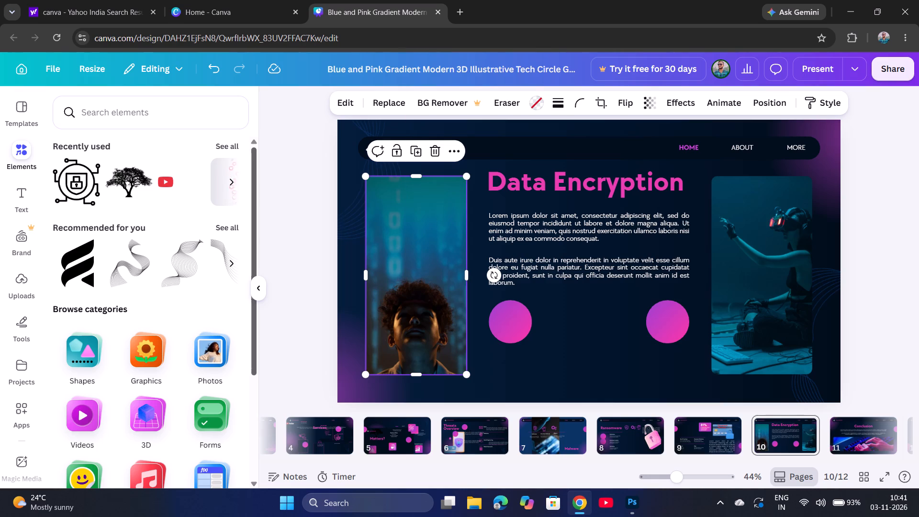
left_click(233, 233)
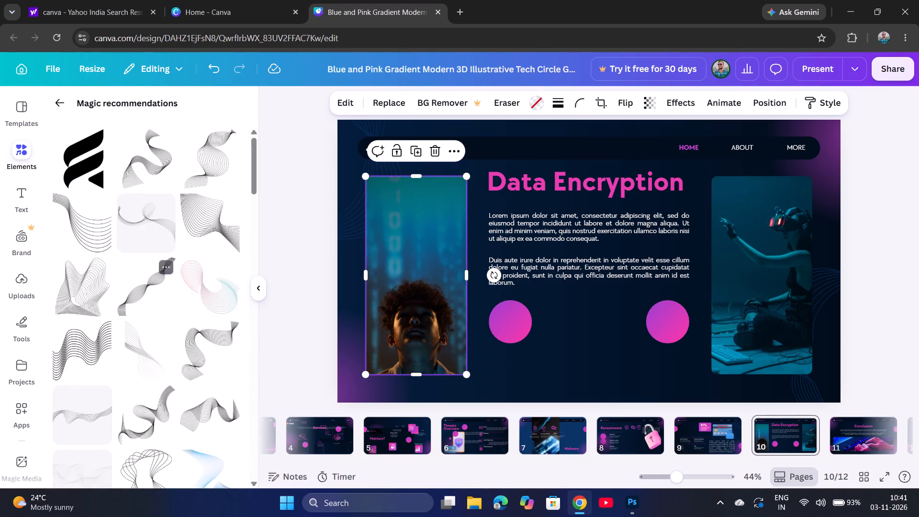
scroll(189, 347, "down", 9)
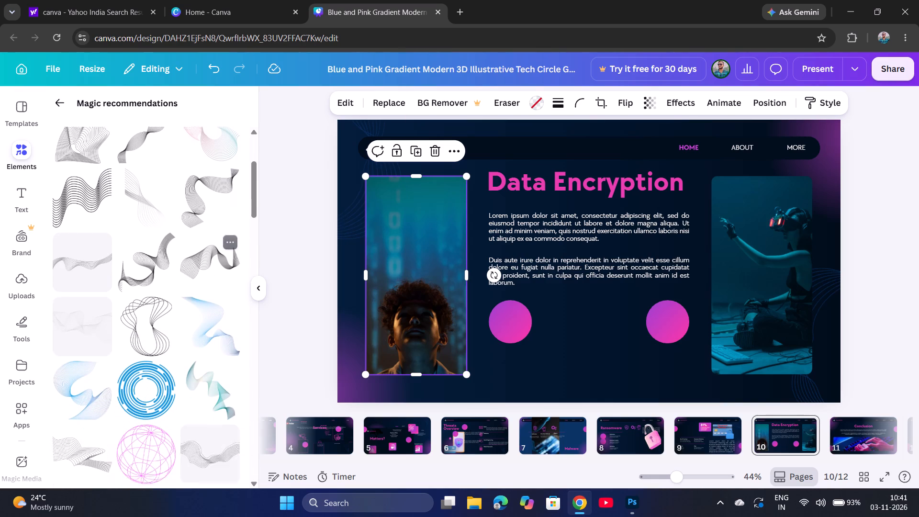
scroll(190, 330, "down", 8)
left_click_drag(142, 279, 426, 336)
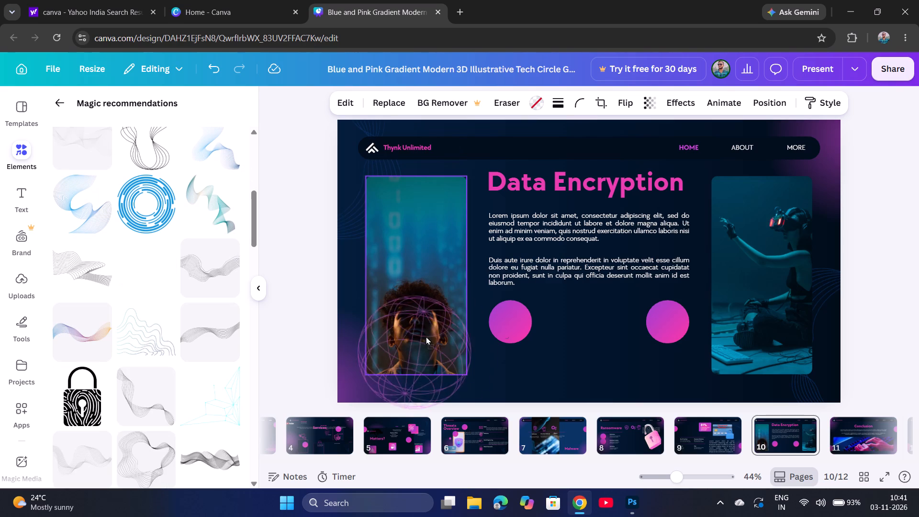
left_click_drag(426, 336, 558, 329)
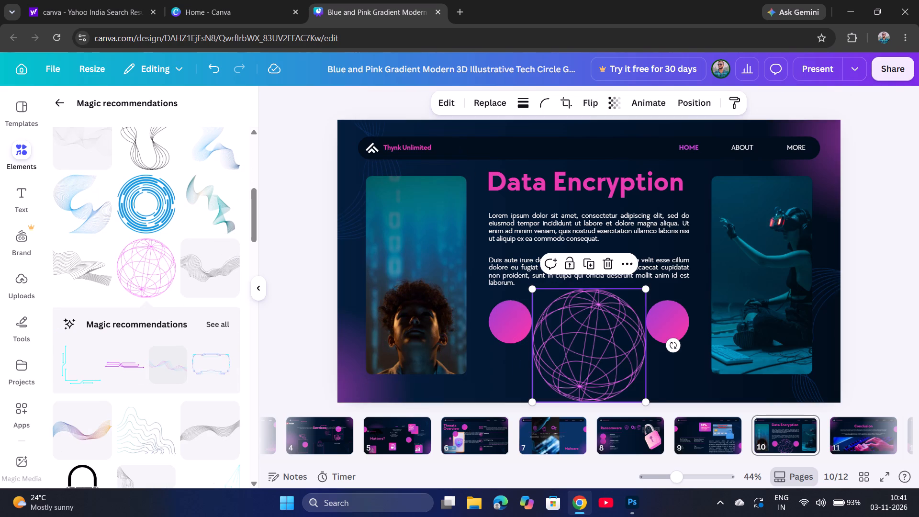
left_click(894, 251)
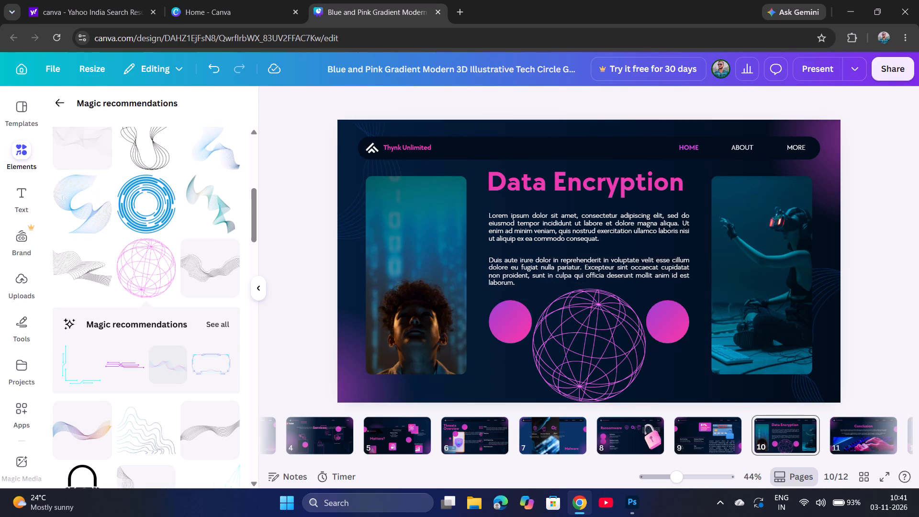
left_click(65, 110)
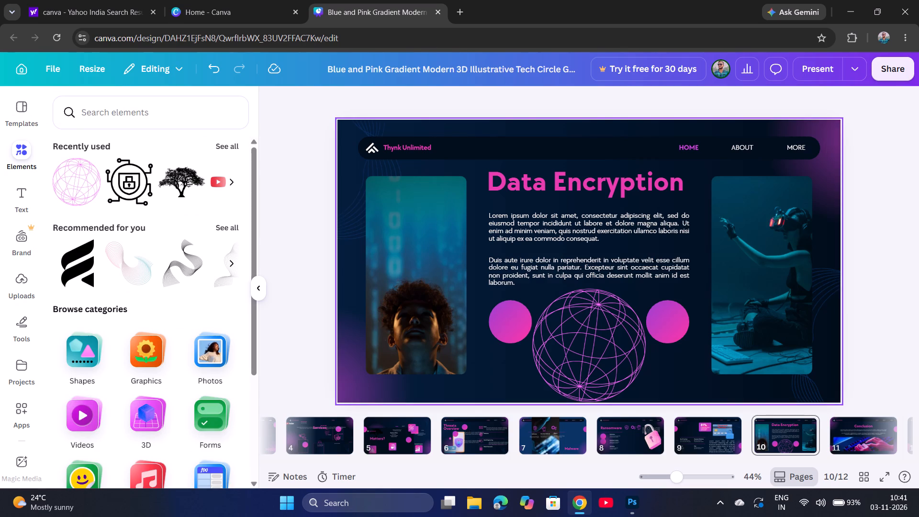
On the Conclusion page, add the black striped logo graphic from the recommended elements over the left end of the keyboard photo.
left_click(857, 432)
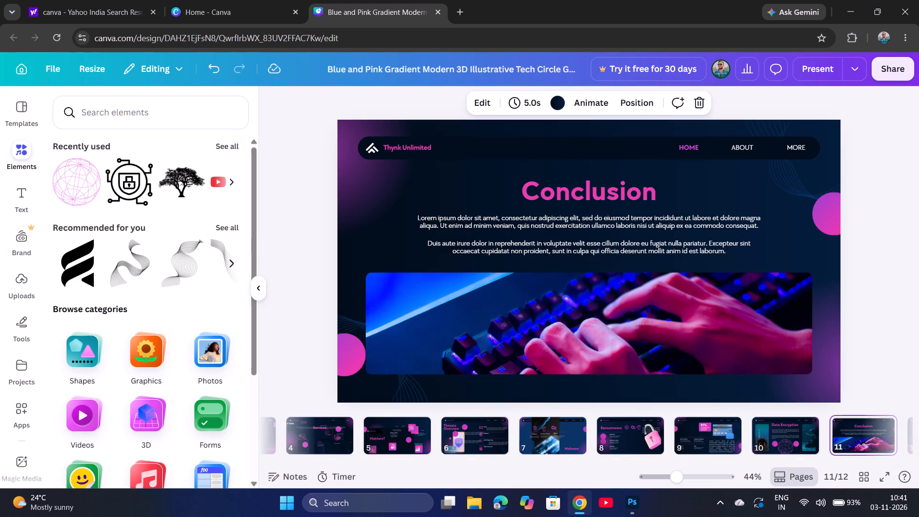
left_click(227, 228)
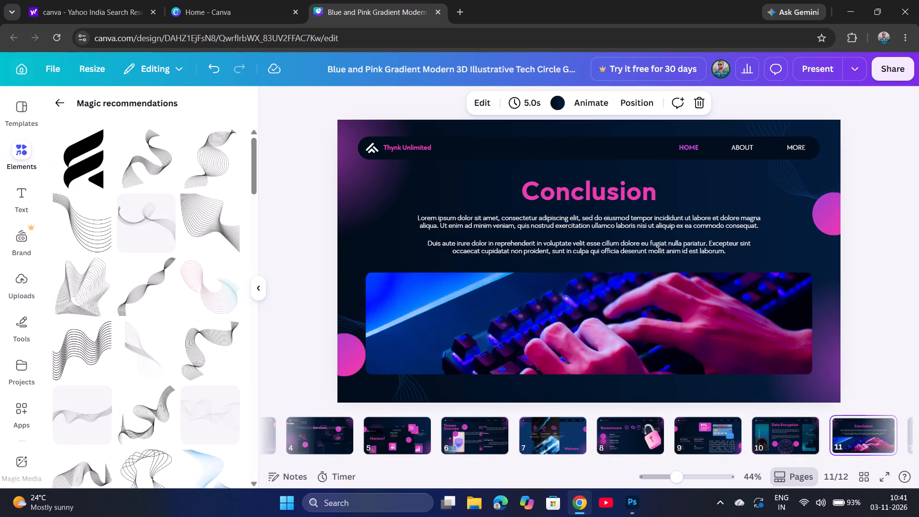
left_click(57, 105)
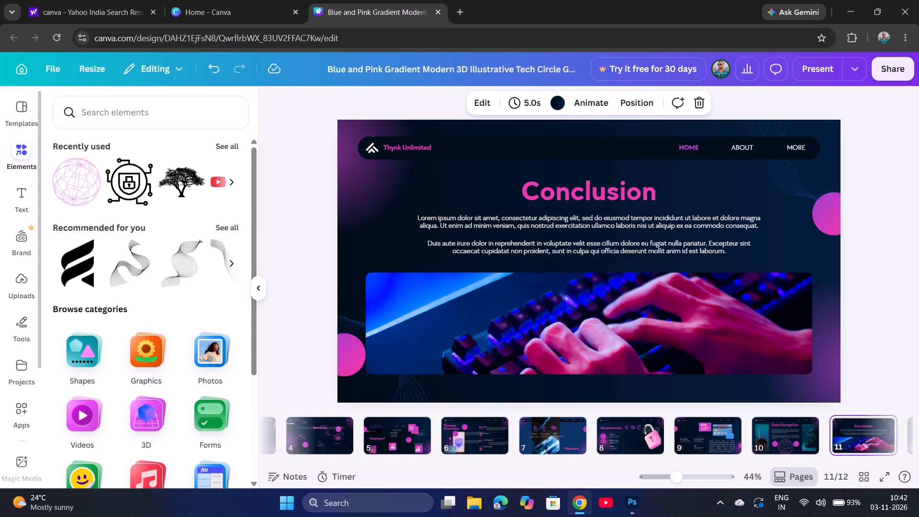
left_click(22, 146)
left_click(22, 148)
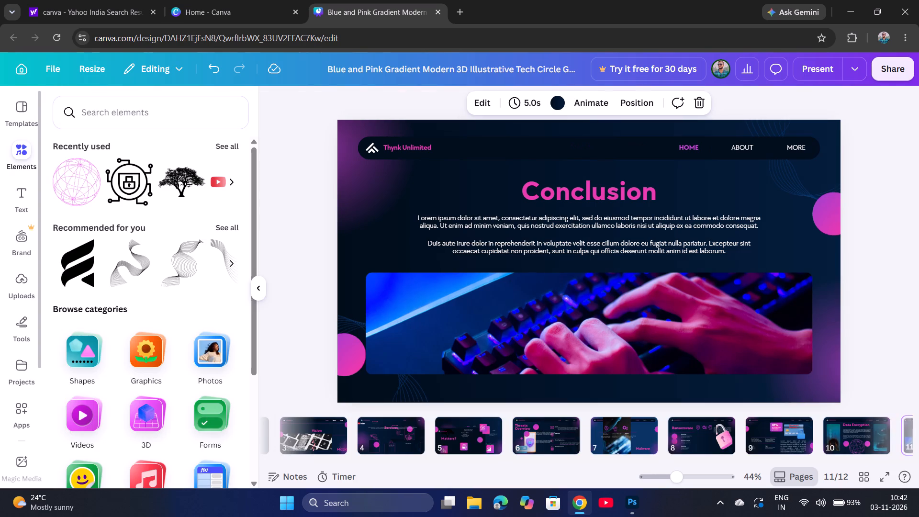
left_click(30, 122)
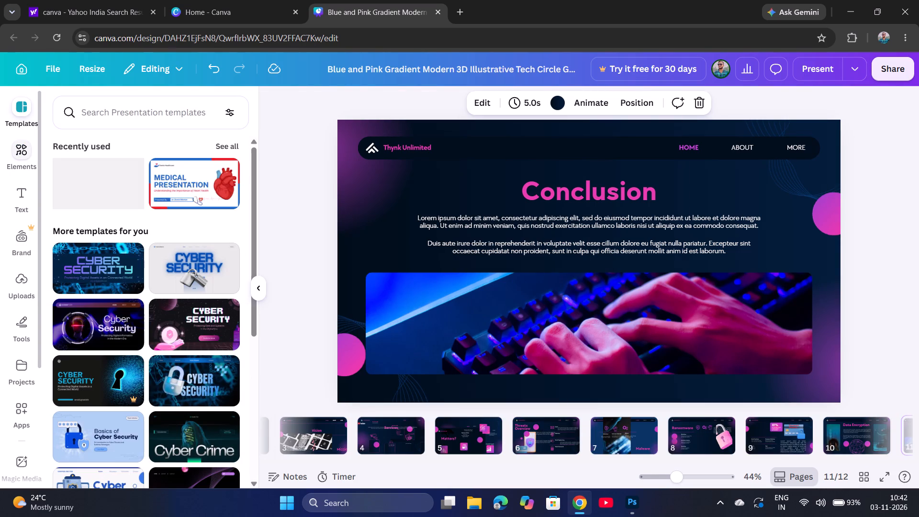
left_click(23, 163)
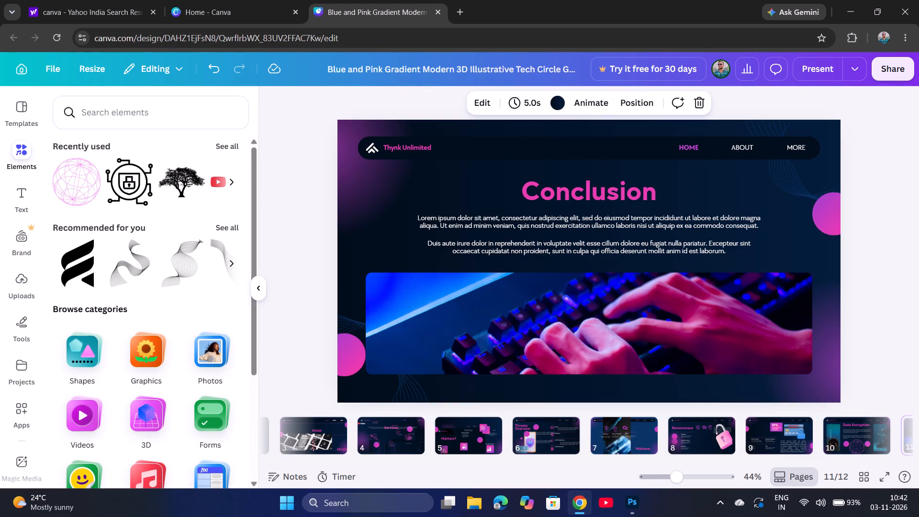
left_click(662, 332)
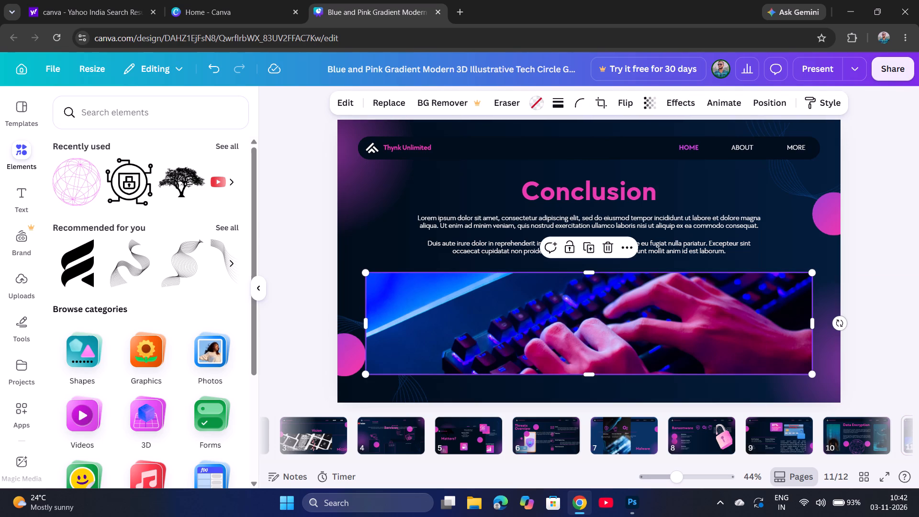
left_click(647, 338)
left_click(647, 338)
left_click_drag(85, 272, 413, 205)
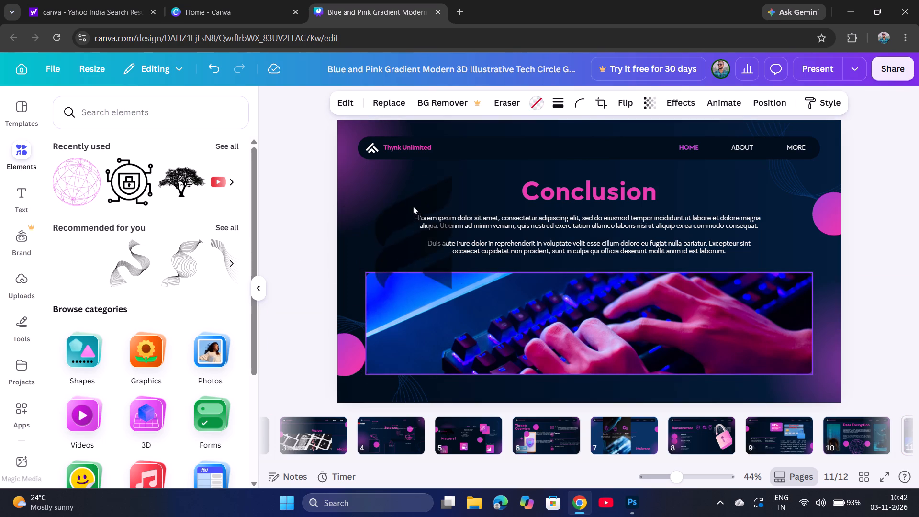
left_click_drag(413, 205, 401, 291)
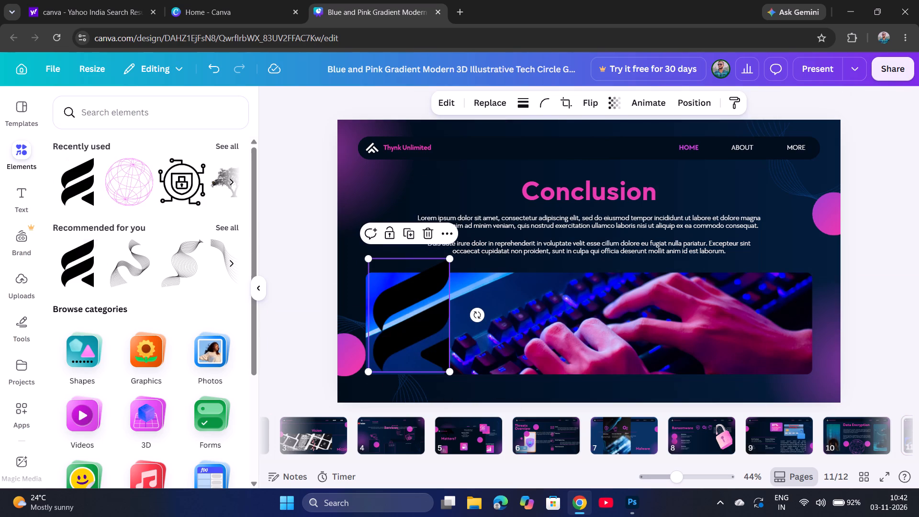
left_click_drag(415, 310, 408, 320)
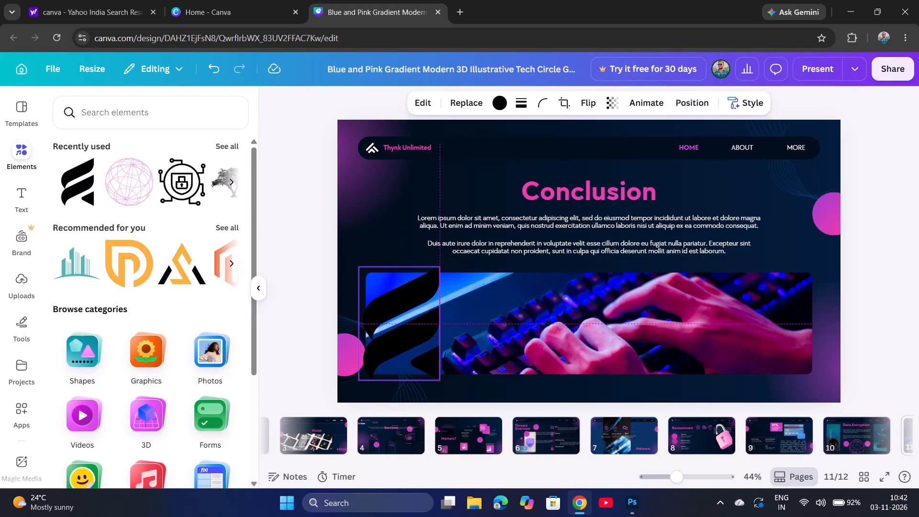
left_click_drag(408, 320, 408, 320)
Add the purple circular growth-arrow icon to the Conclusion page, shrink it, and place it at the slide's left edge just above the photo.
left_click(496, 292)
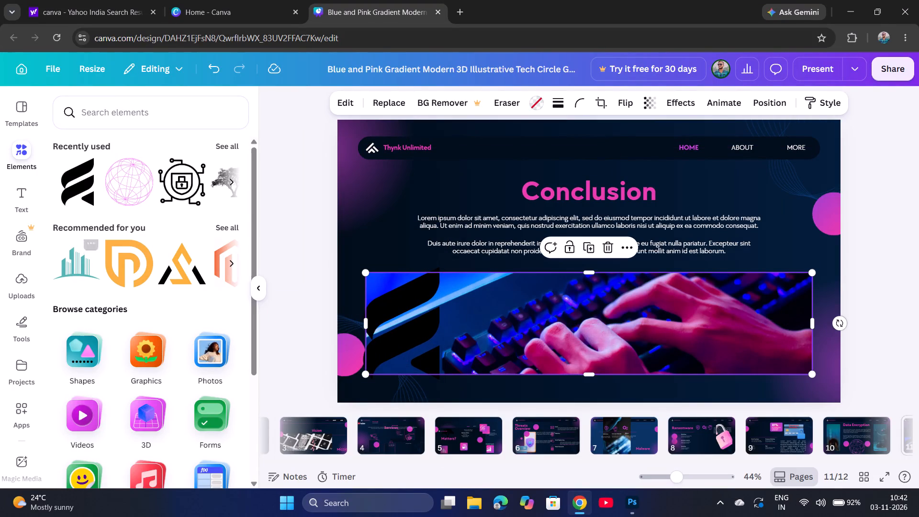
left_click(233, 262)
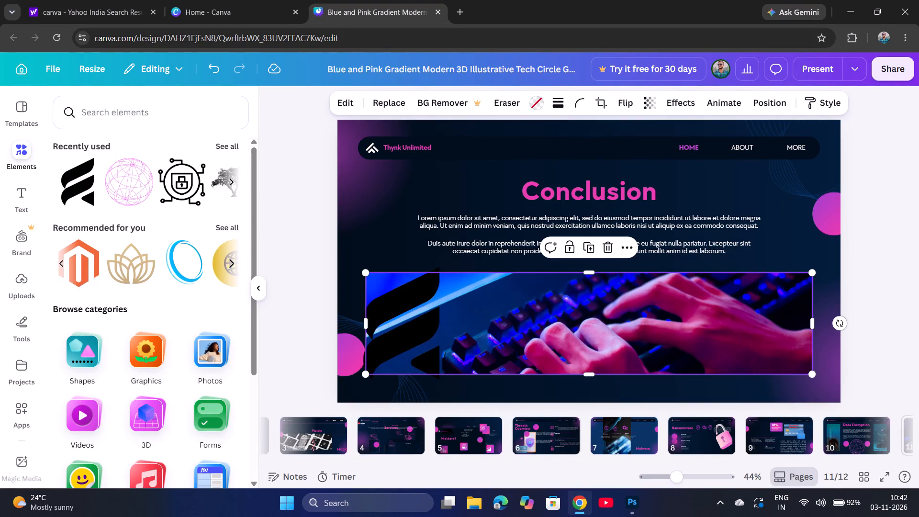
left_click(233, 262)
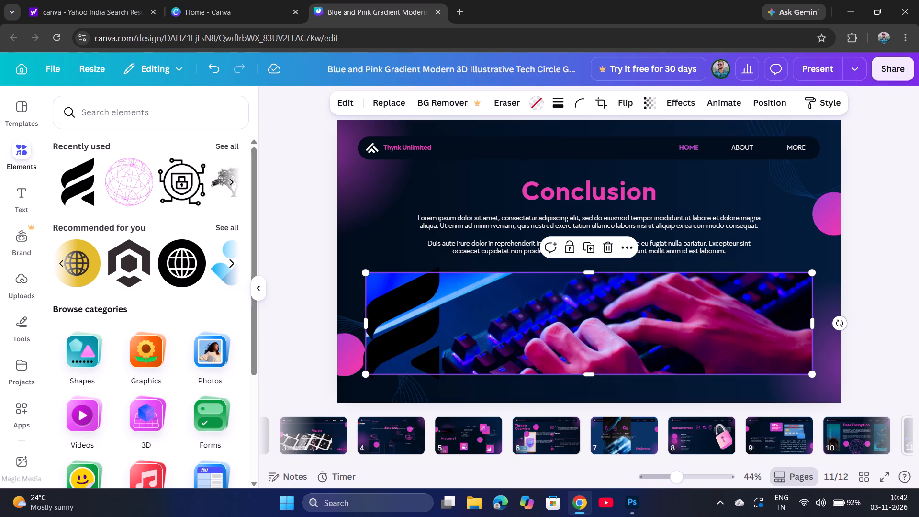
left_click(233, 262)
left_click(233, 262)
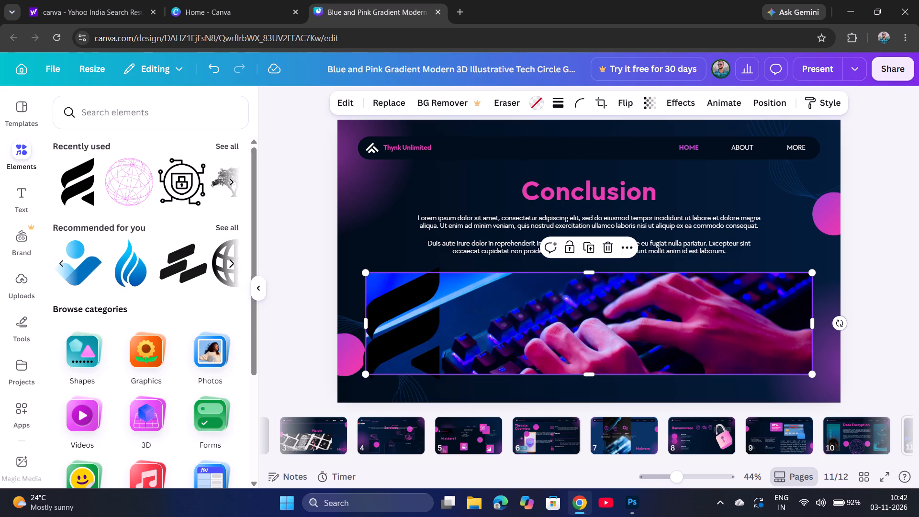
left_click(233, 262)
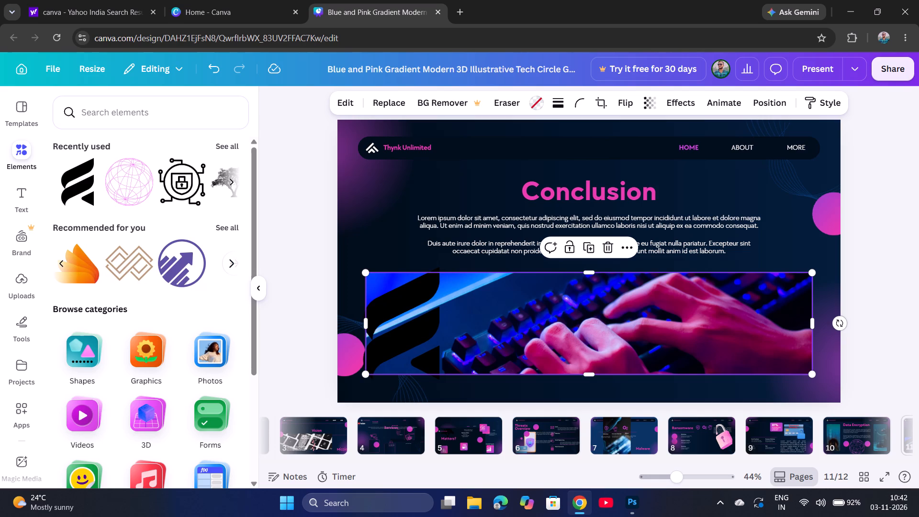
left_click(233, 262)
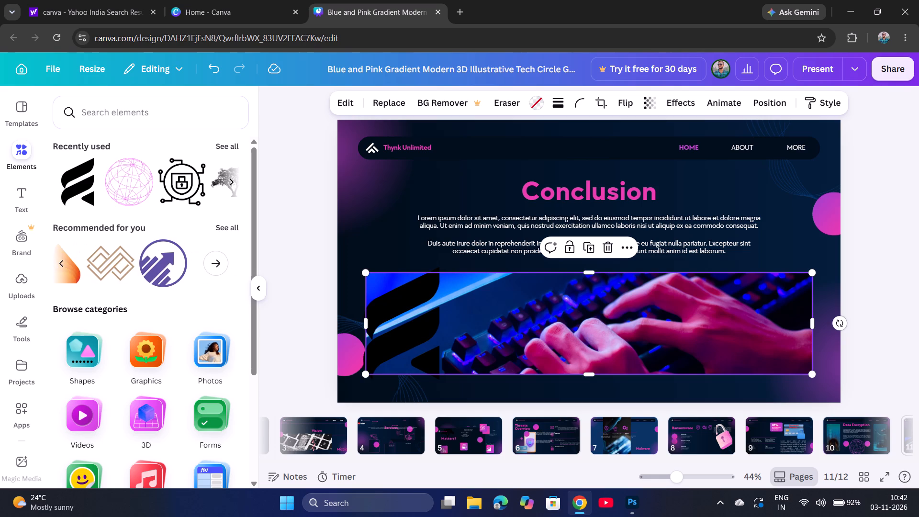
left_click(161, 272)
left_click_drag(572, 277, 357, 222)
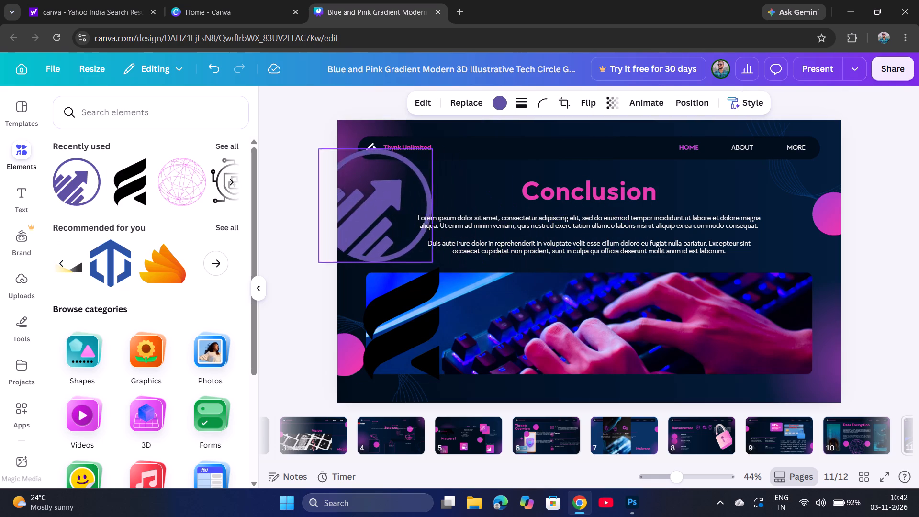
left_click_drag(357, 222, 369, 226)
left_click_drag(442, 268, 390, 194)
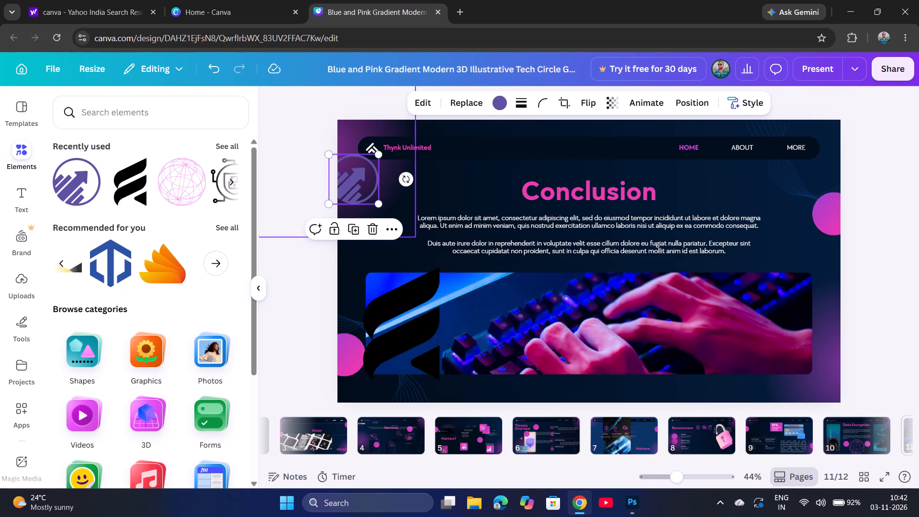
left_click_drag(371, 190, 383, 257)
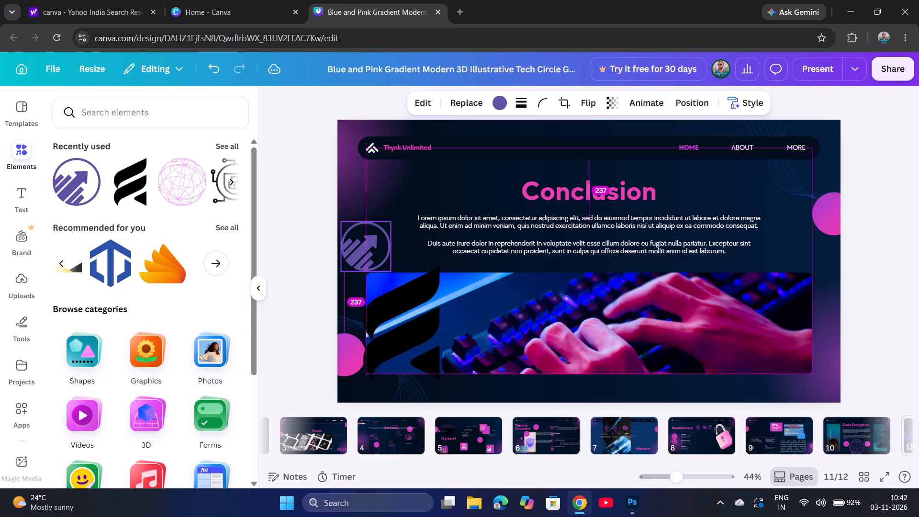
left_click_drag(383, 257, 379, 258)
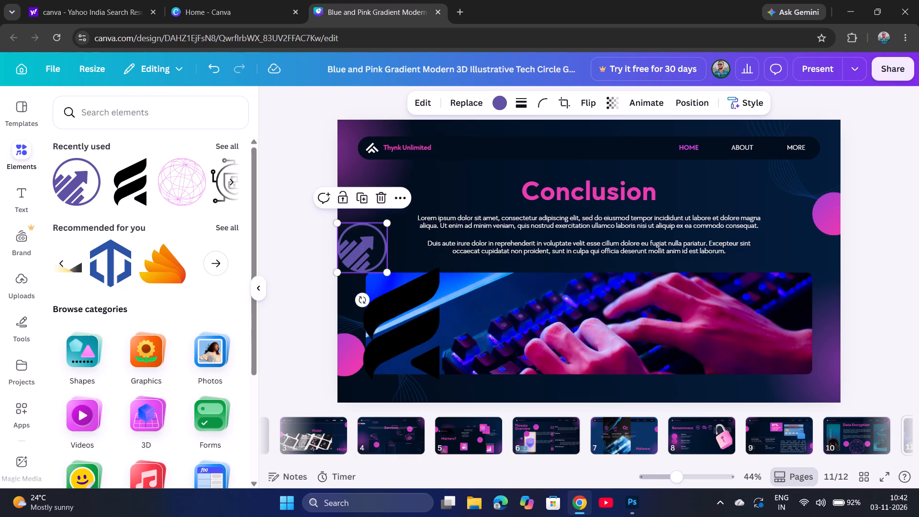
left_click(313, 257)
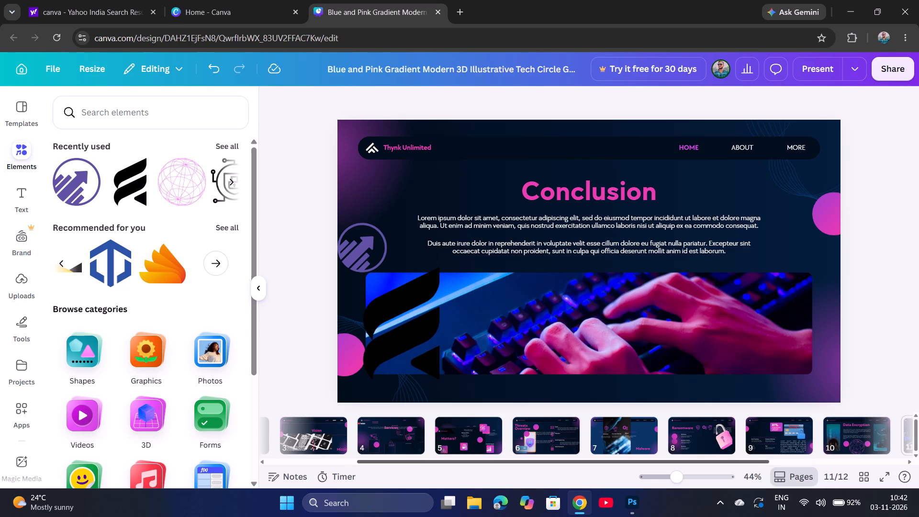
Open page 12 and move the "Thank You!" heading up and right, toward the slide's right edge.
left_click_drag(764, 460, 918, 448)
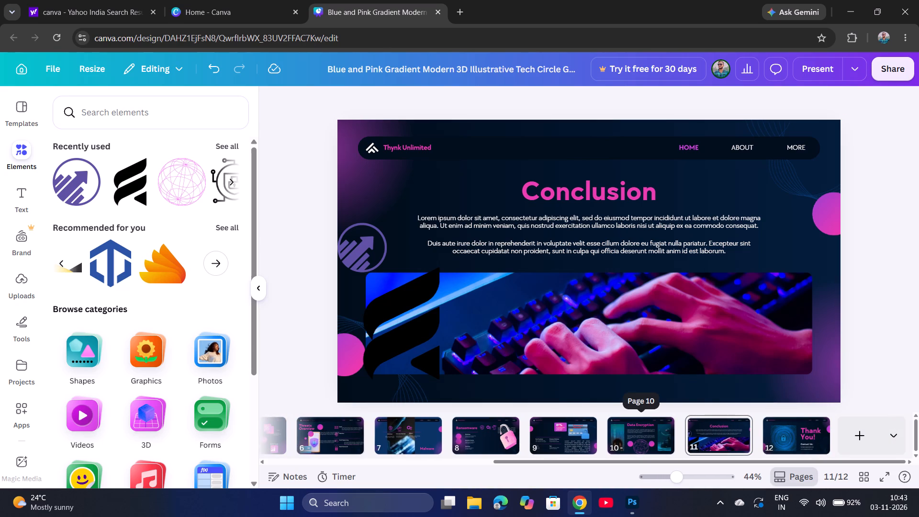
left_click(796, 430)
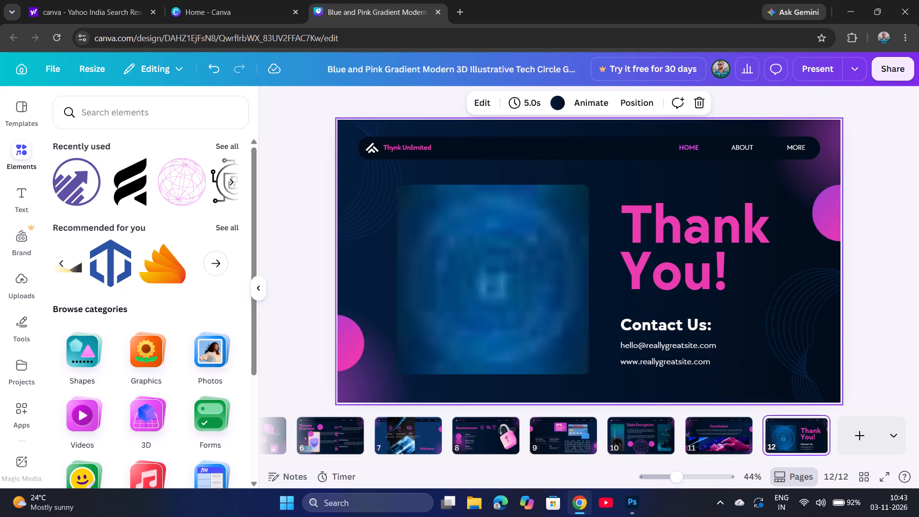
left_click(493, 315)
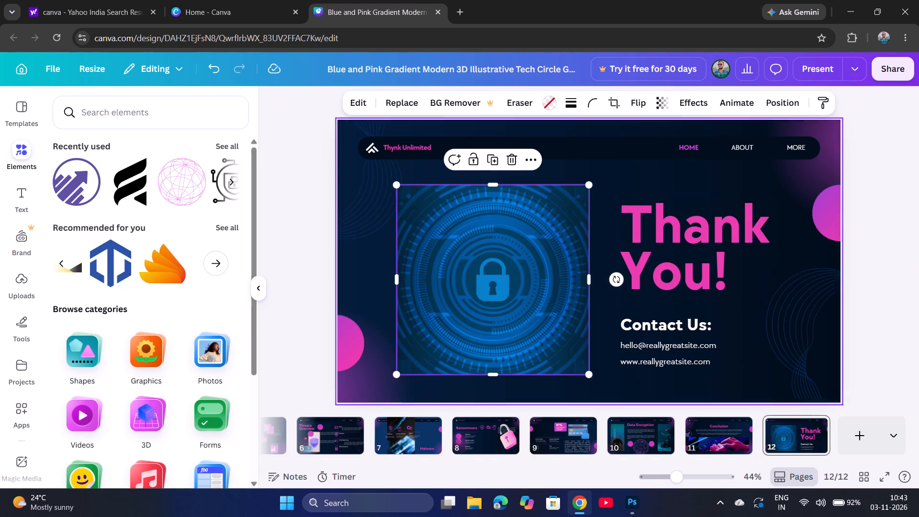
left_click_drag(697, 257, 728, 234)
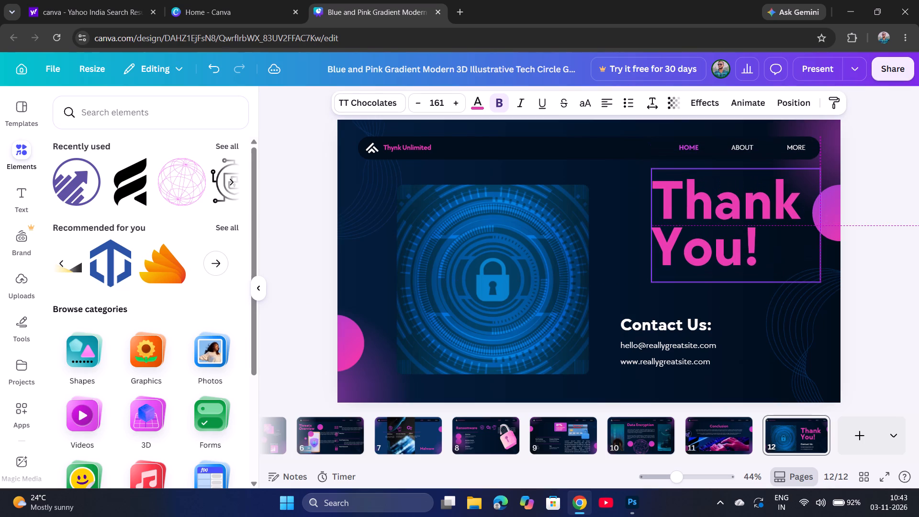
left_click_drag(728, 234, 728, 235)
Stack the "Contact Us:" heading, the e-mail line and the website line closely beneath the "Thank You!" heading, each stepped slightly further right.
left_click_drag(679, 323, 744, 282)
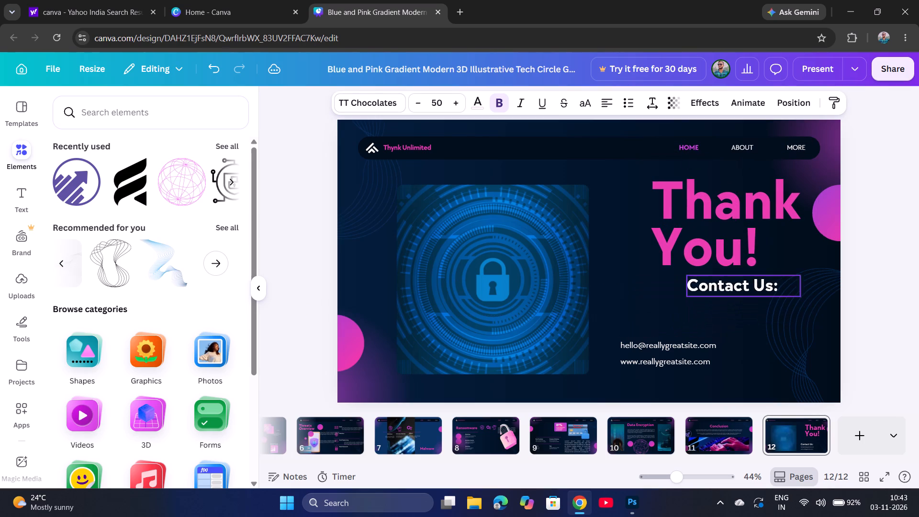
left_click_drag(744, 282, 762, 276)
left_click_drag(694, 349, 733, 327)
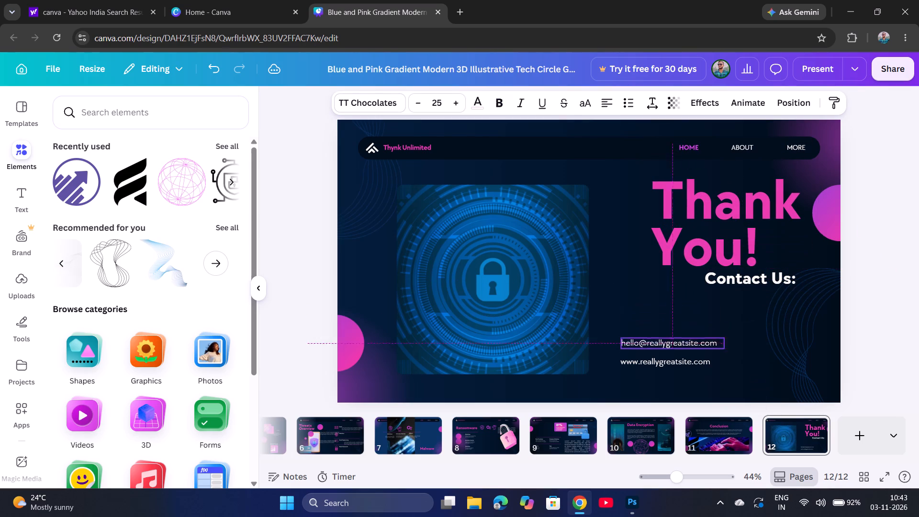
left_click_drag(733, 327, 793, 294)
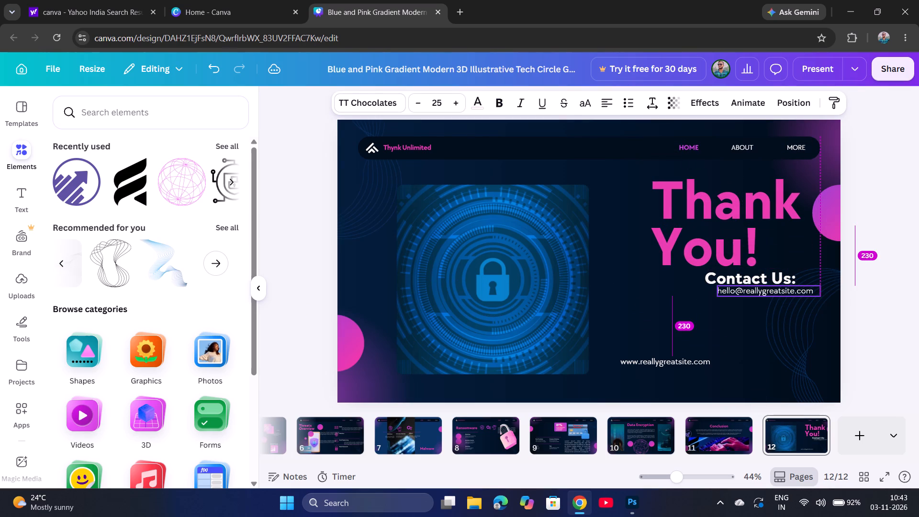
left_click_drag(793, 294, 793, 297)
left_click_drag(696, 367, 695, 362)
left_click_drag(695, 362, 805, 306)
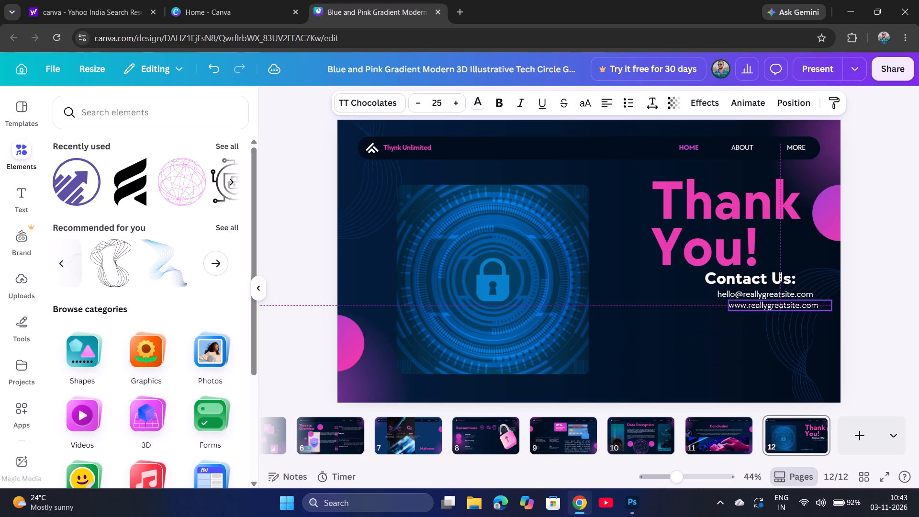
left_click_drag(805, 306, 804, 306)
left_click(689, 346)
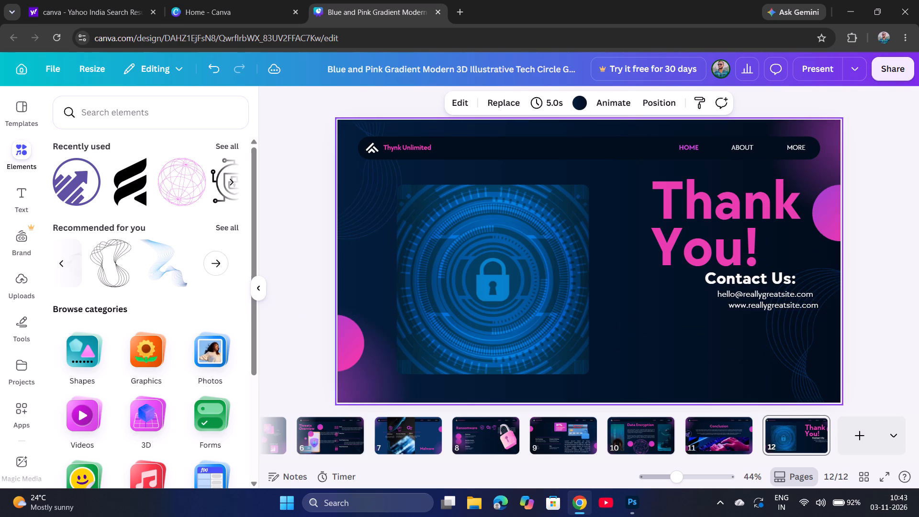
Shift the padlock image up and left, and place the "Thank You!" heading close beside its right edge.
left_click_drag(707, 230, 654, 238)
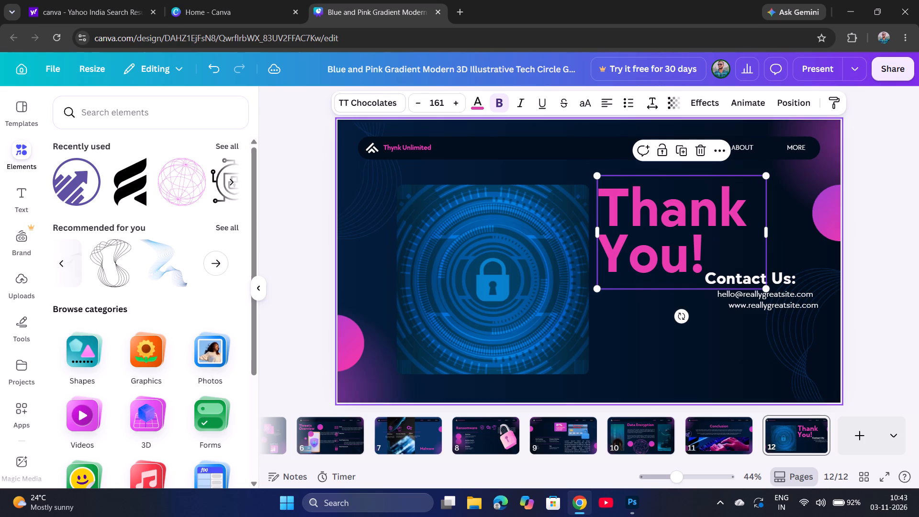
left_click(650, 357)
left_click_drag(541, 339, 513, 334)
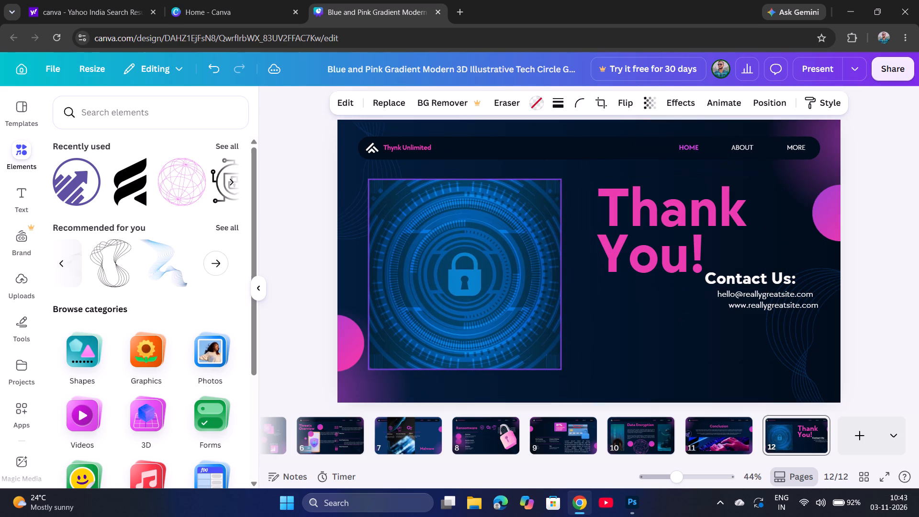
left_click_drag(513, 334, 518, 330)
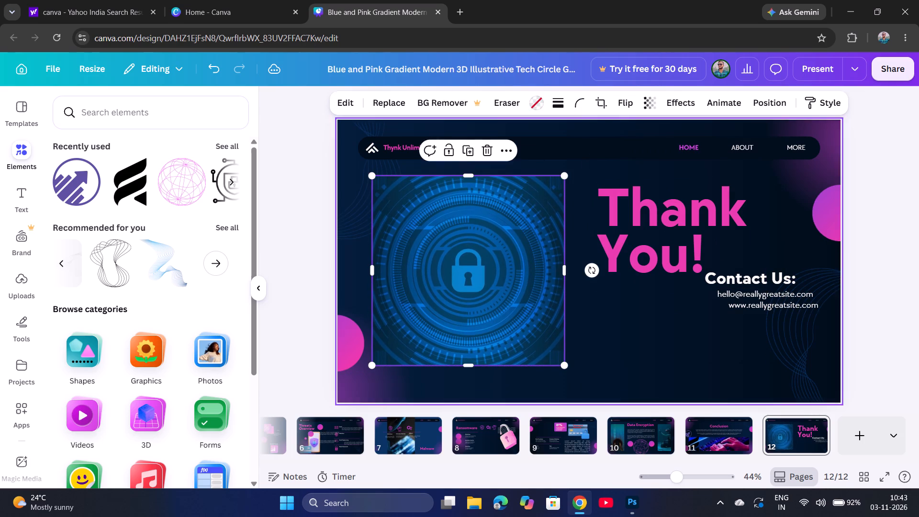
left_click_drag(679, 260, 665, 264)
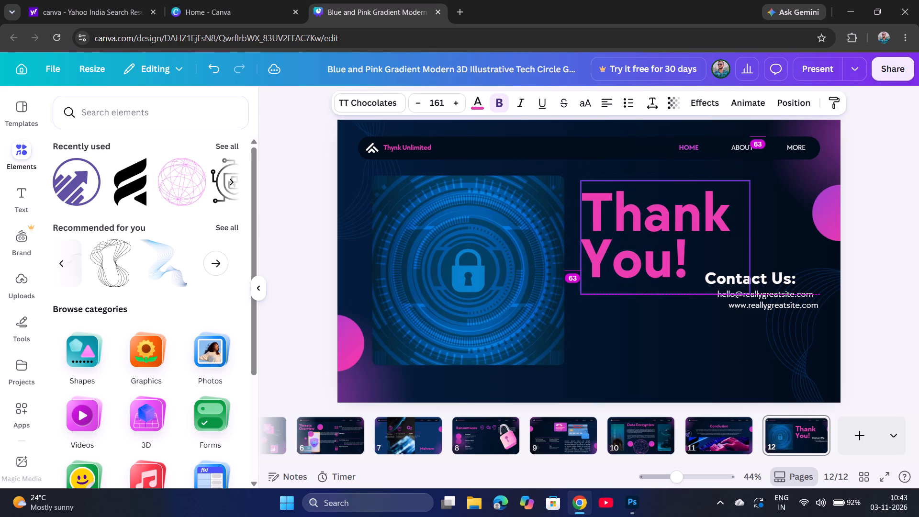
left_click_drag(665, 264, 664, 264)
left_click(684, 365)
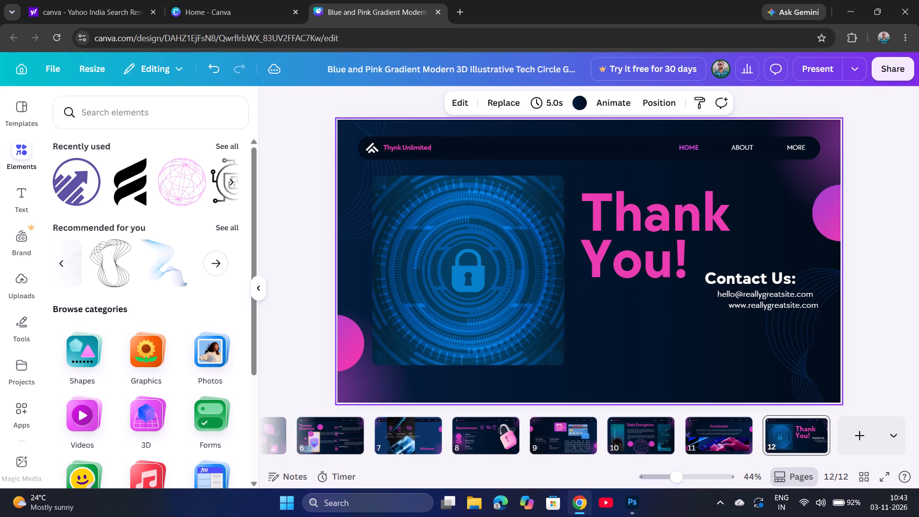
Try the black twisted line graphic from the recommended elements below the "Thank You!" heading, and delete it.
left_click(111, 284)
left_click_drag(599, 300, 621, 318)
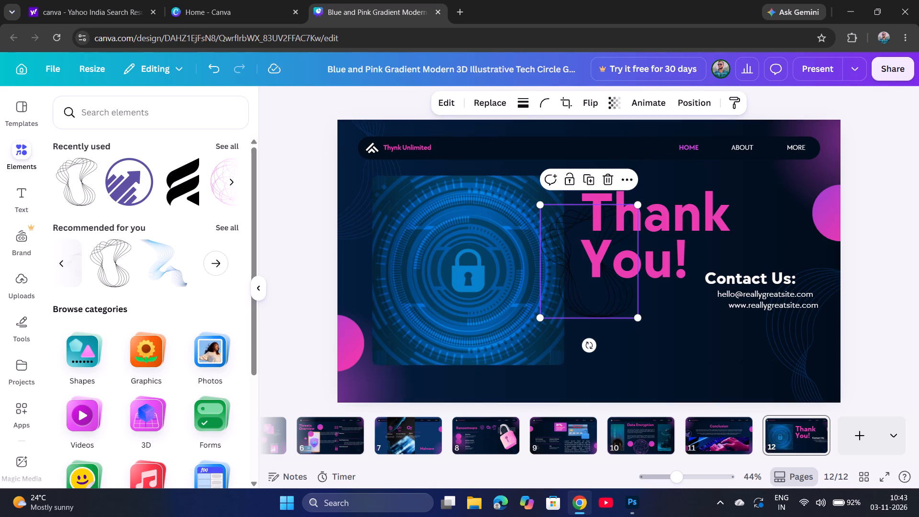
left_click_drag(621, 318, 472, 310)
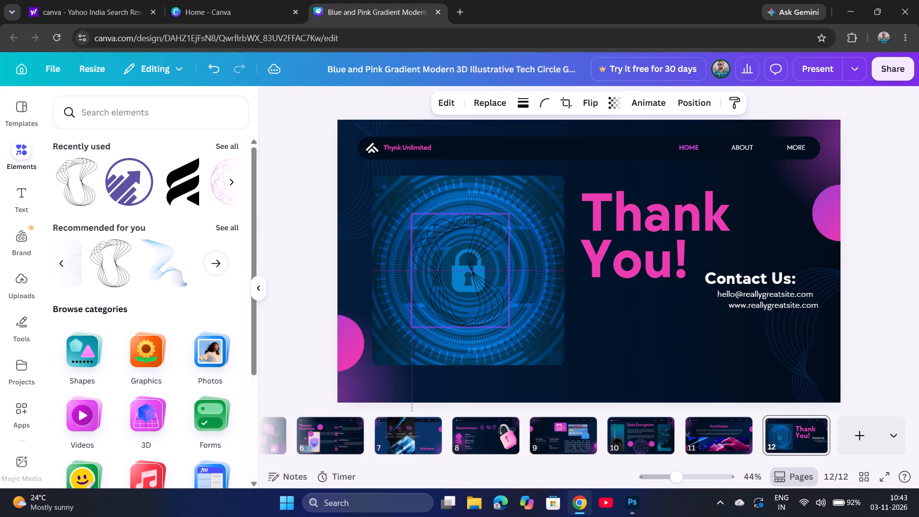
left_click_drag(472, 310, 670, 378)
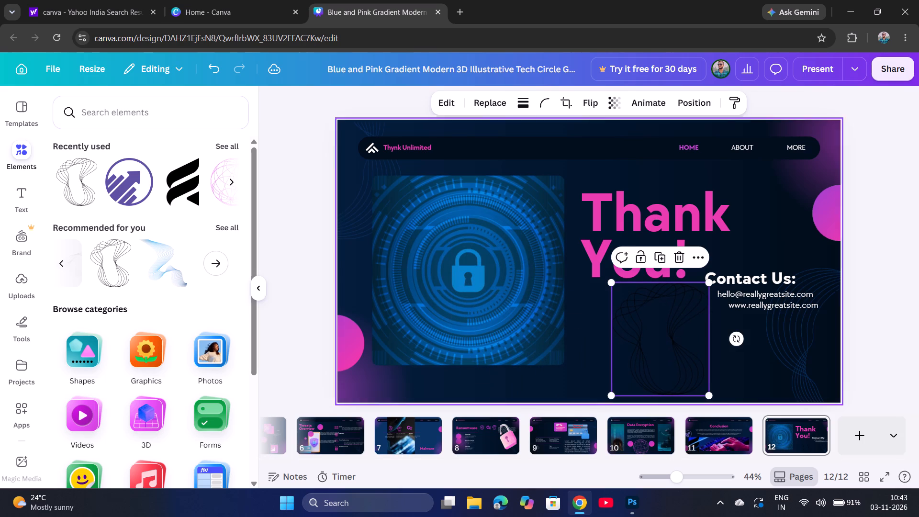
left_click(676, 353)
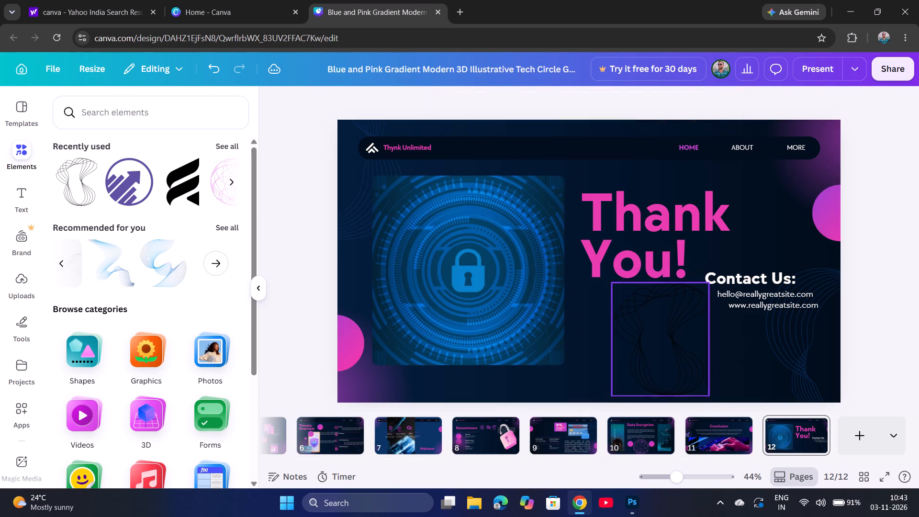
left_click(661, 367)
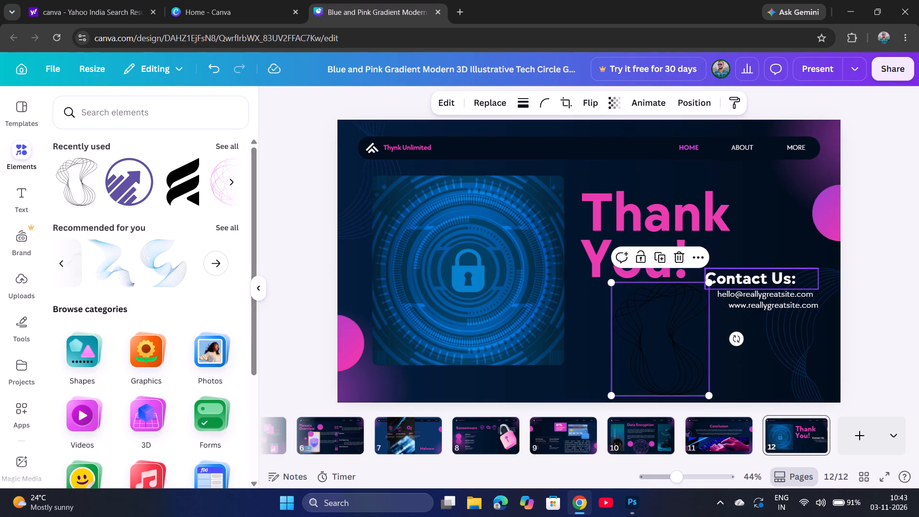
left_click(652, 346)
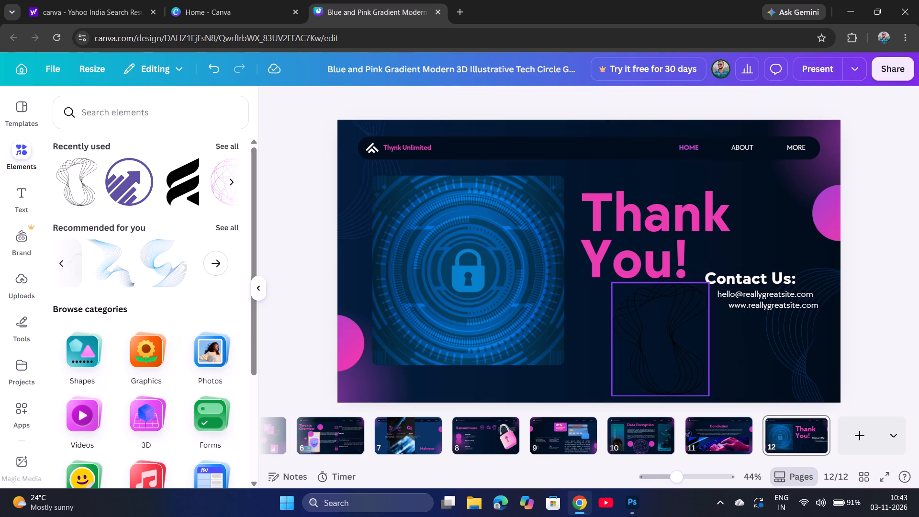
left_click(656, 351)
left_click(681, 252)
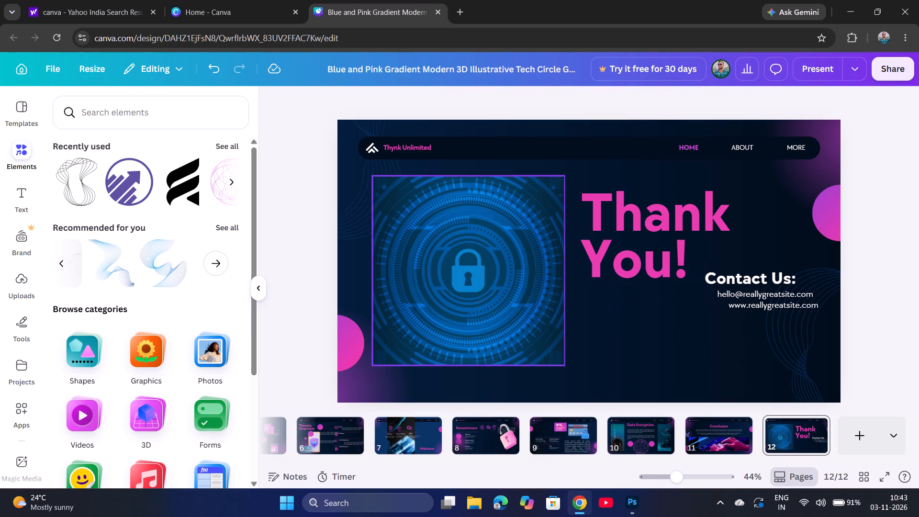
Add the pale pink-and-blue curved line graphic from the recommended elements below "Thank You!", between the padlock image and the contact text.
left_click(67, 265)
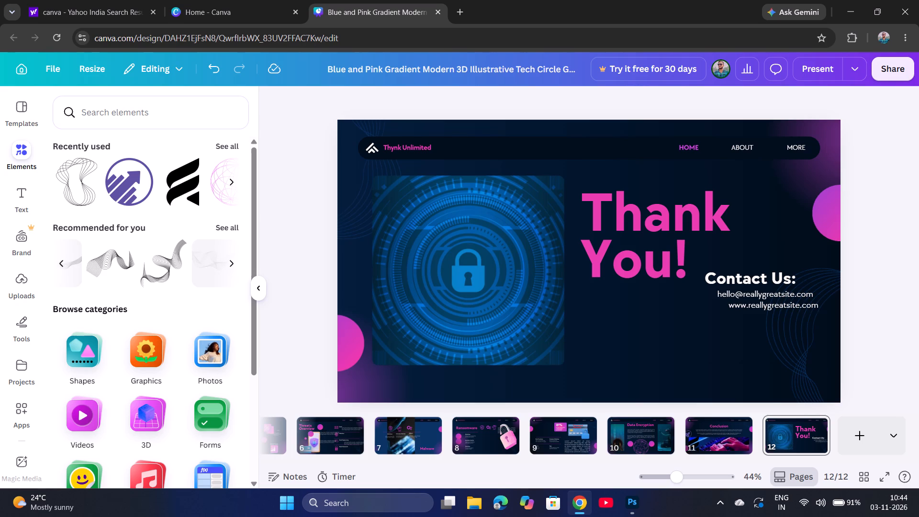
left_click(58, 262)
left_click(58, 262)
left_click(58, 262)
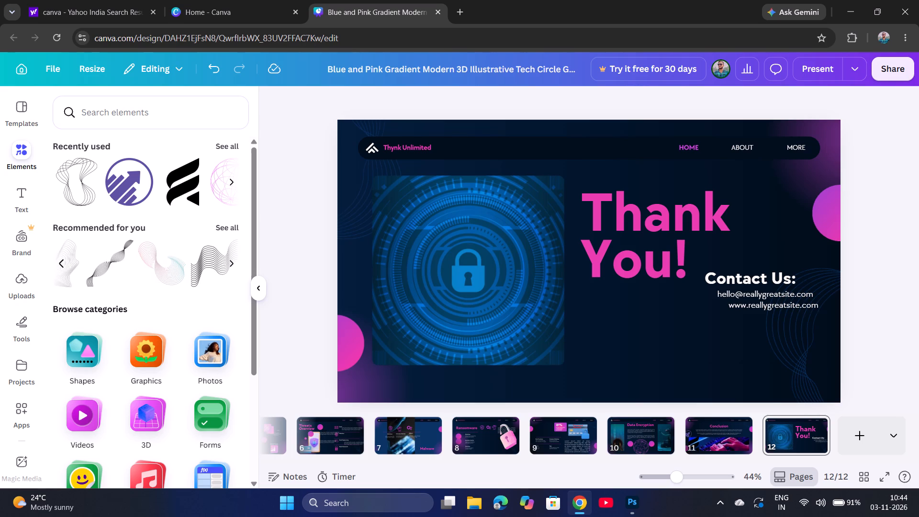
left_click(58, 262)
left_click(58, 262)
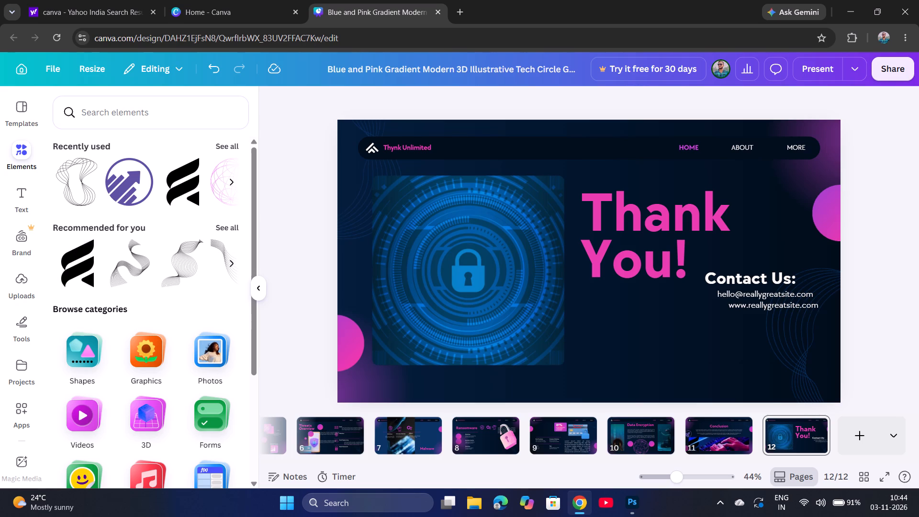
left_click(231, 262)
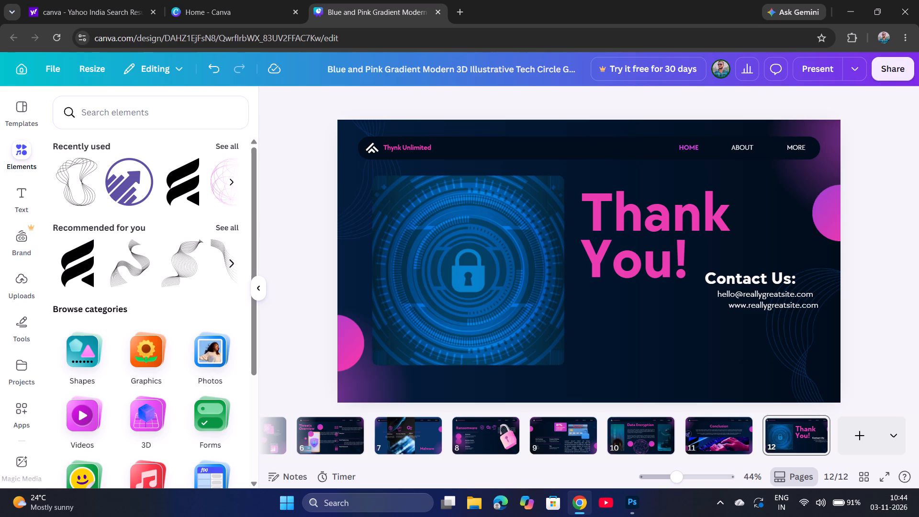
left_click(231, 262)
left_click(231, 262)
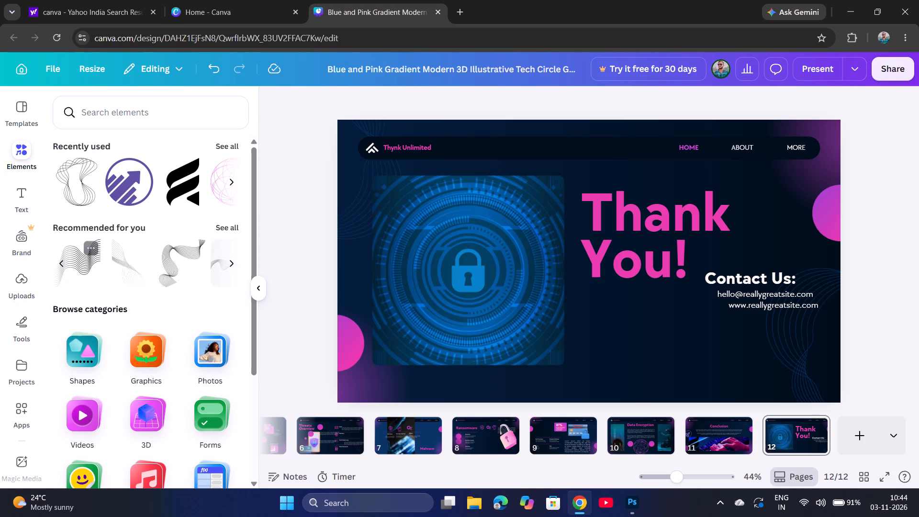
left_click(66, 265)
left_click(170, 261)
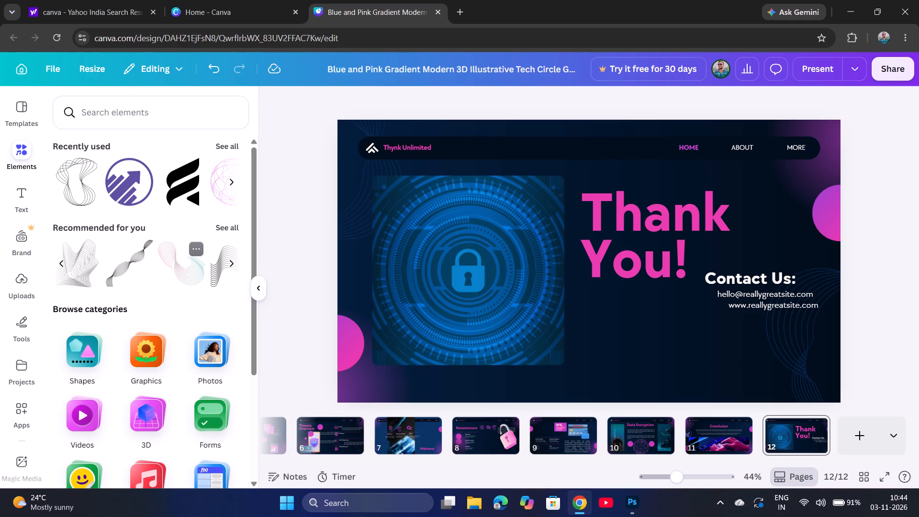
left_click_drag(605, 303, 654, 379)
left_click_drag(654, 361, 659, 366)
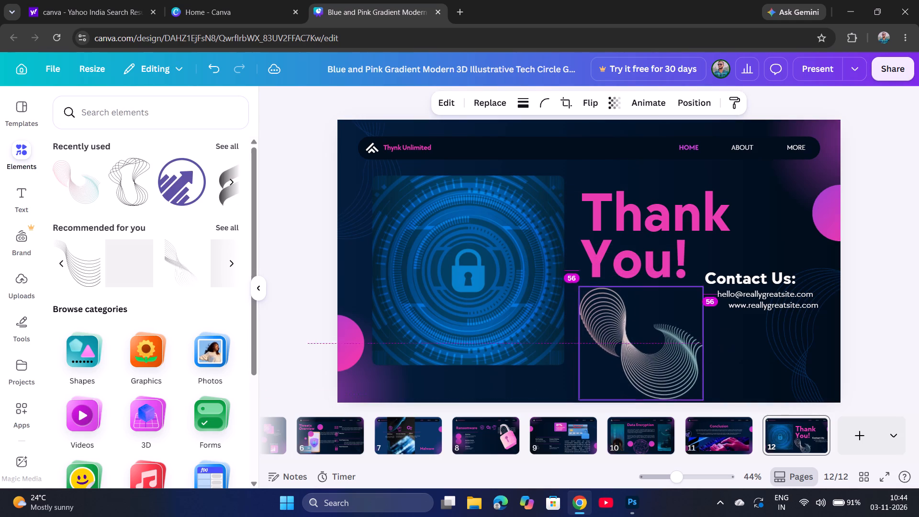
left_click_drag(659, 366, 662, 371)
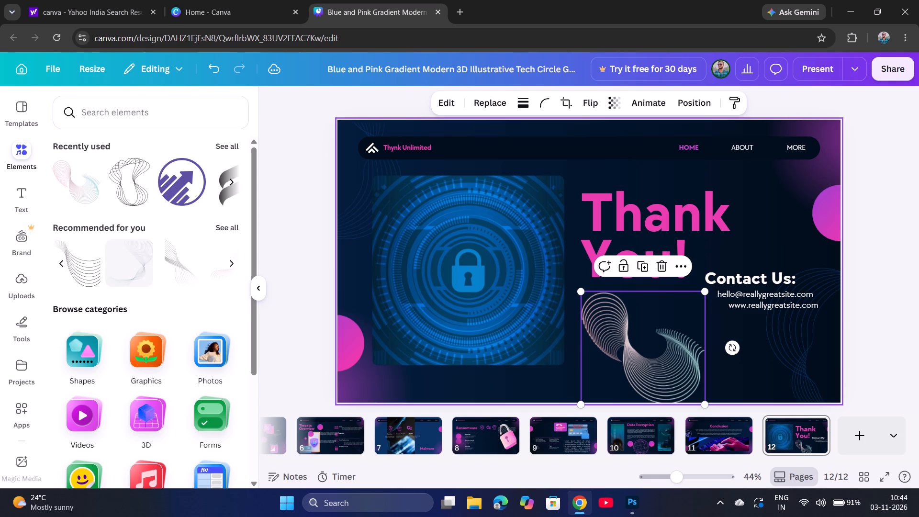
left_click(502, 393)
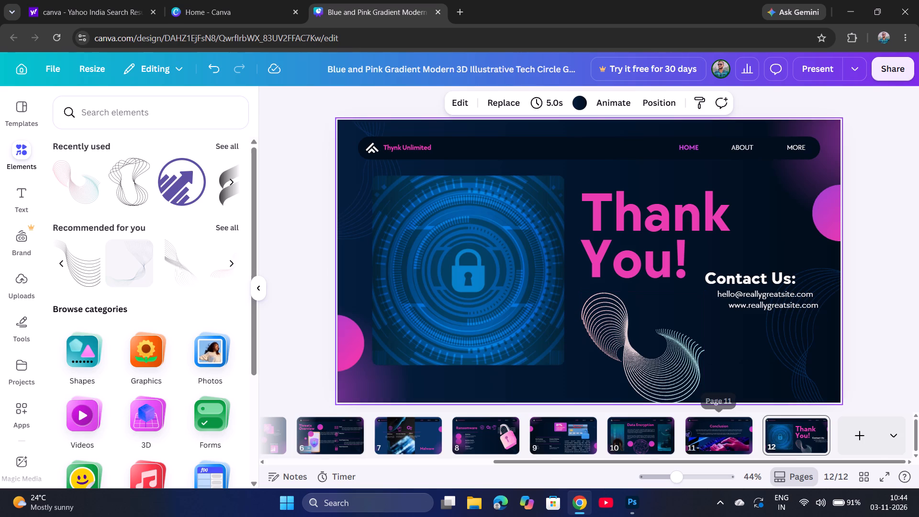
Add a new blank page after page 12.
left_click(852, 443)
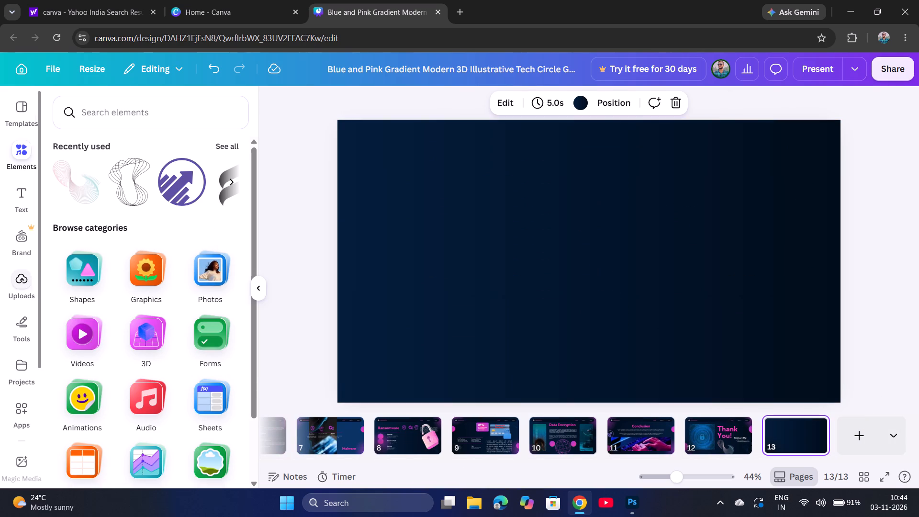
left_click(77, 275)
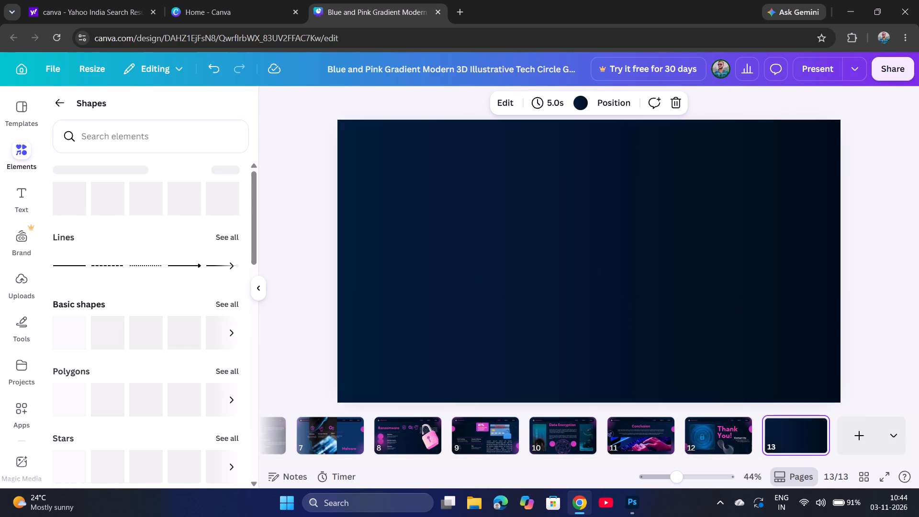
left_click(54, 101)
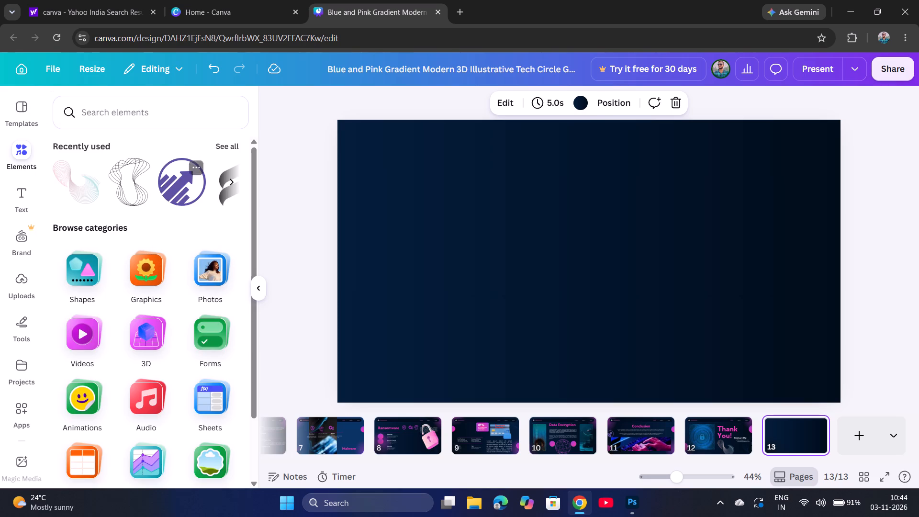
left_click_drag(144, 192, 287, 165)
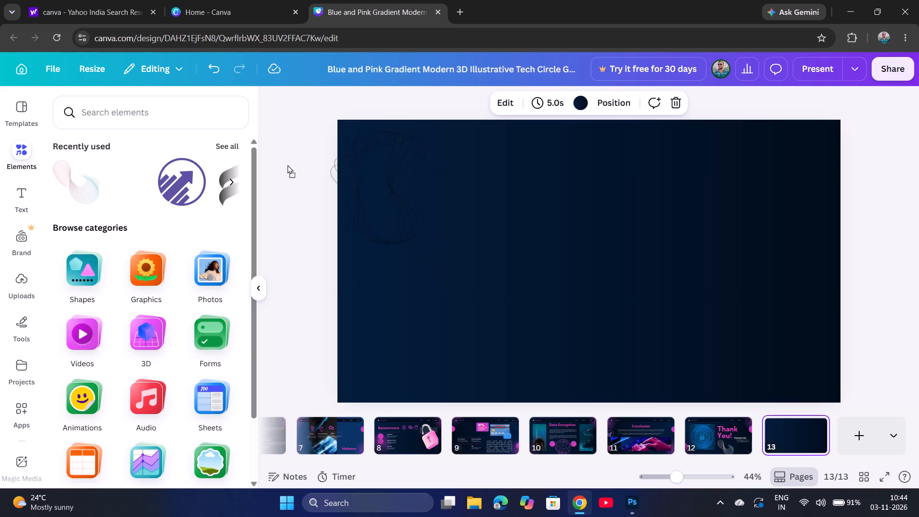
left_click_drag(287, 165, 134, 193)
Add the recently used pink-and-blue curved line graphic to page 13, enlarged to nearly page height and aligned to the page's top-left corner.
left_click_drag(67, 189, 285, 218)
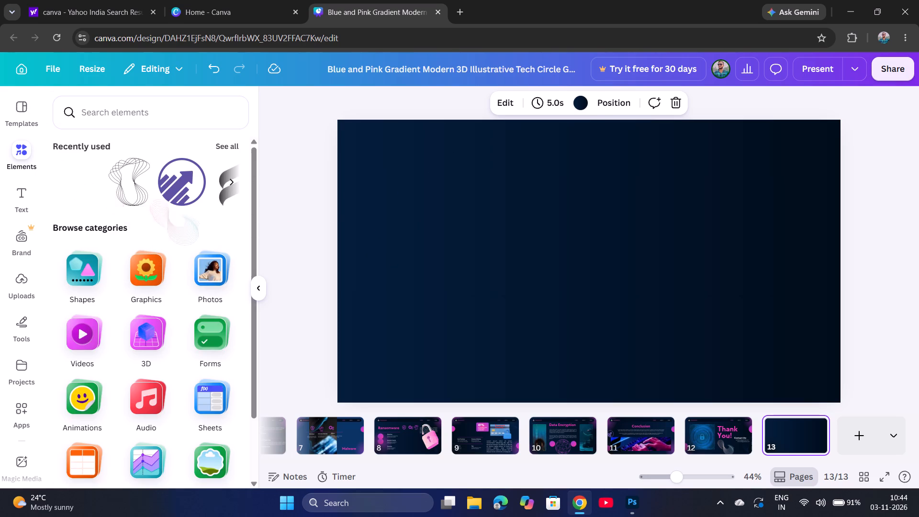
left_click_drag(285, 218, 325, 108)
left_click_drag(325, 108, 356, 175)
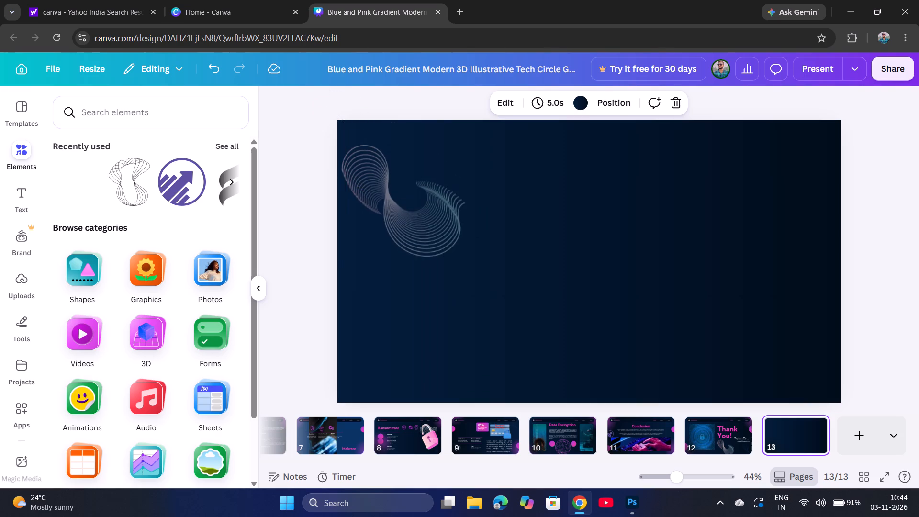
left_click_drag(464, 257, 499, 307)
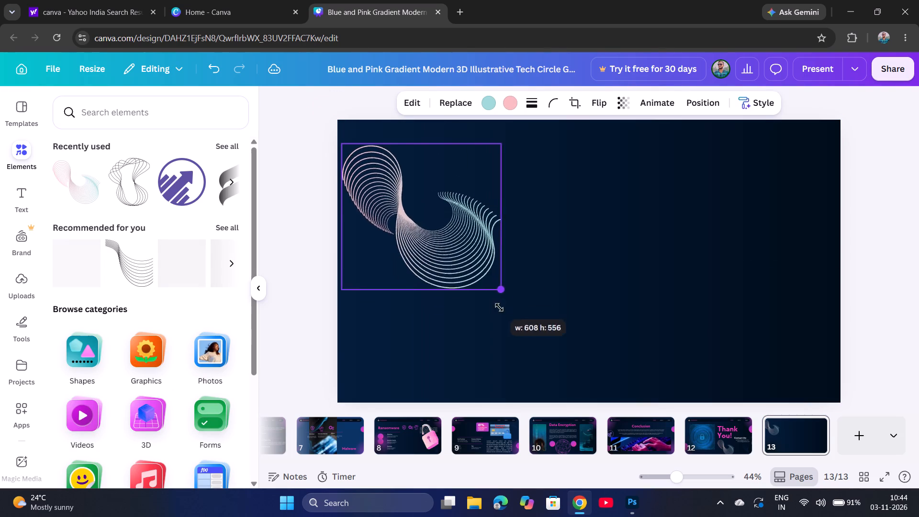
left_click_drag(499, 307, 621, 394)
left_click_drag(501, 326, 497, 304)
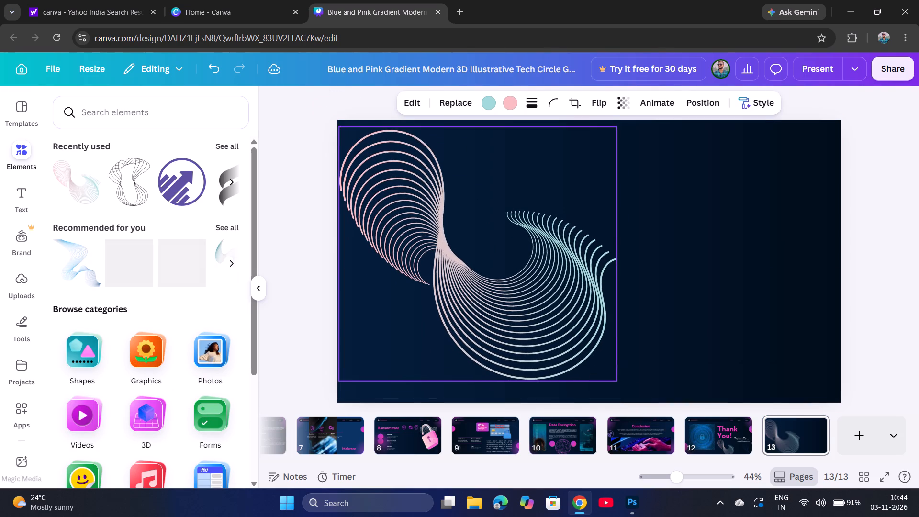
left_click_drag(497, 304, 495, 304)
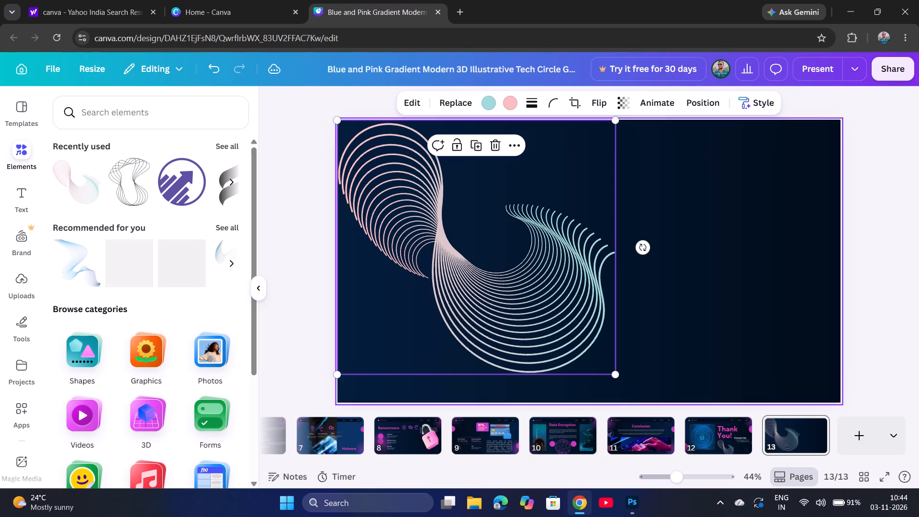
left_click(878, 257)
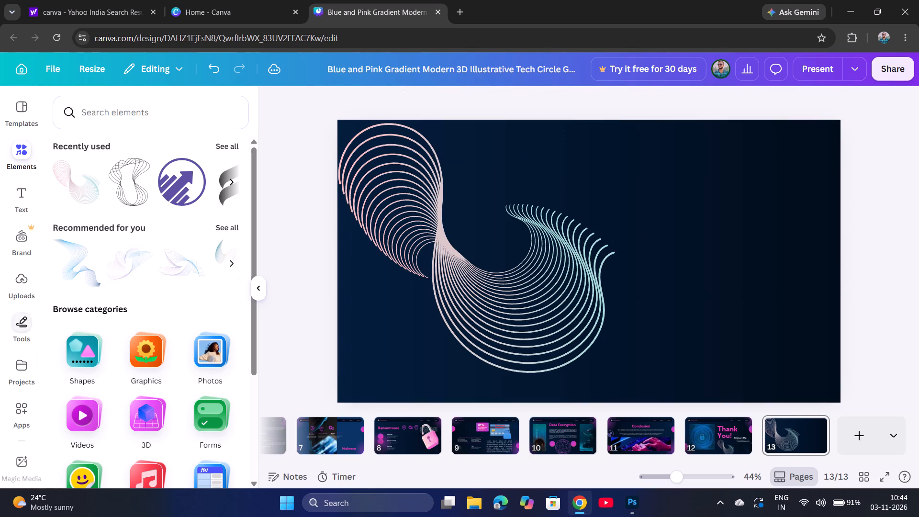
Add the blue wavy line graphic from the recommended elements, enlarged to cover the right half of page 13.
left_click(77, 288)
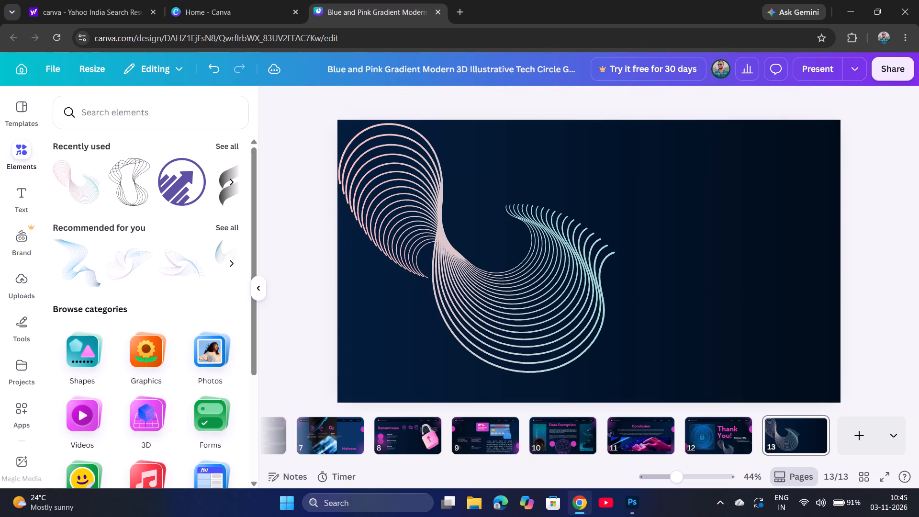
left_click(92, 276)
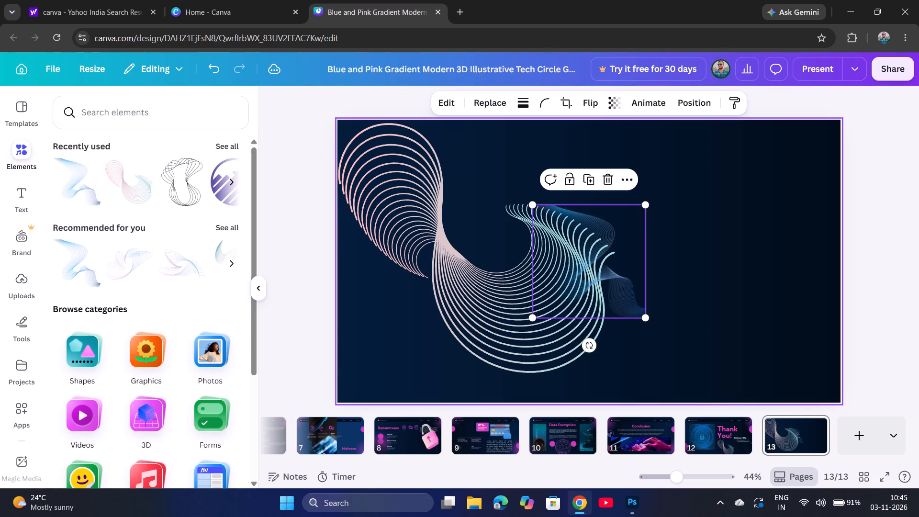
left_click_drag(646, 316, 918, 424)
left_click_drag(692, 324, 721, 197)
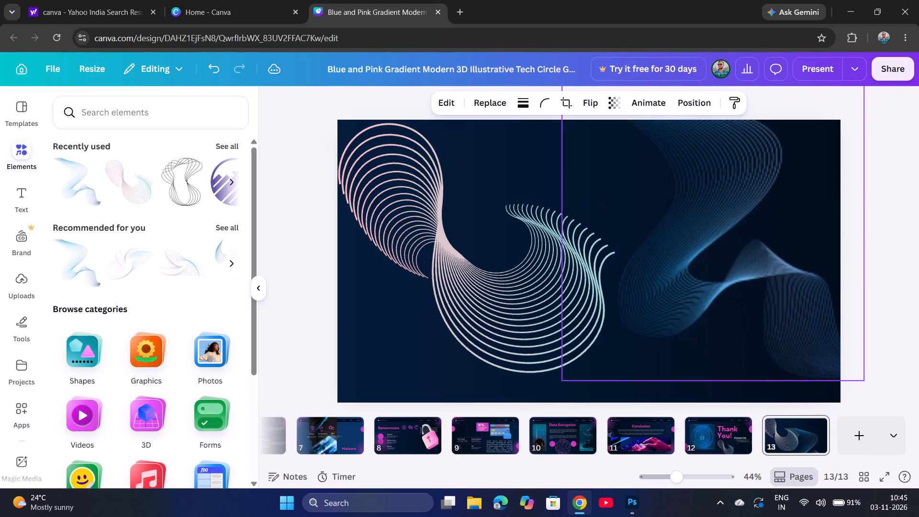
left_click_drag(721, 197, 718, 224)
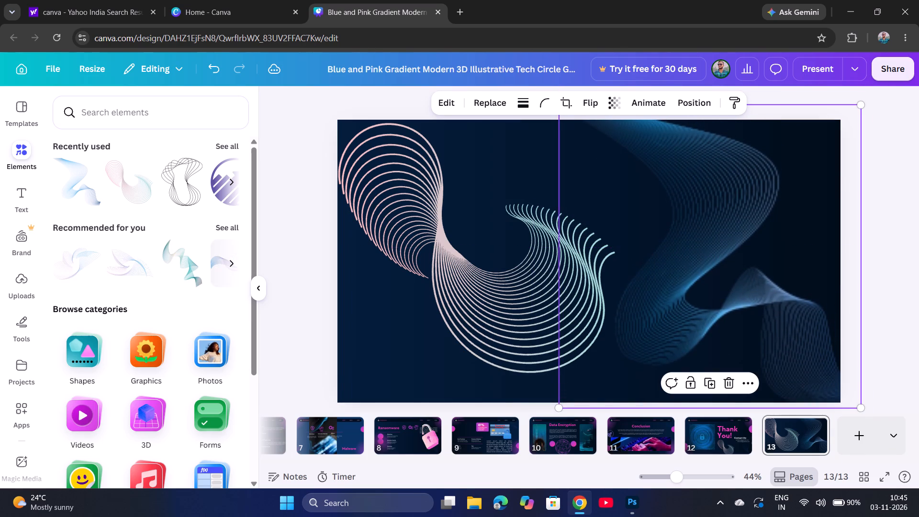
left_click(311, 353)
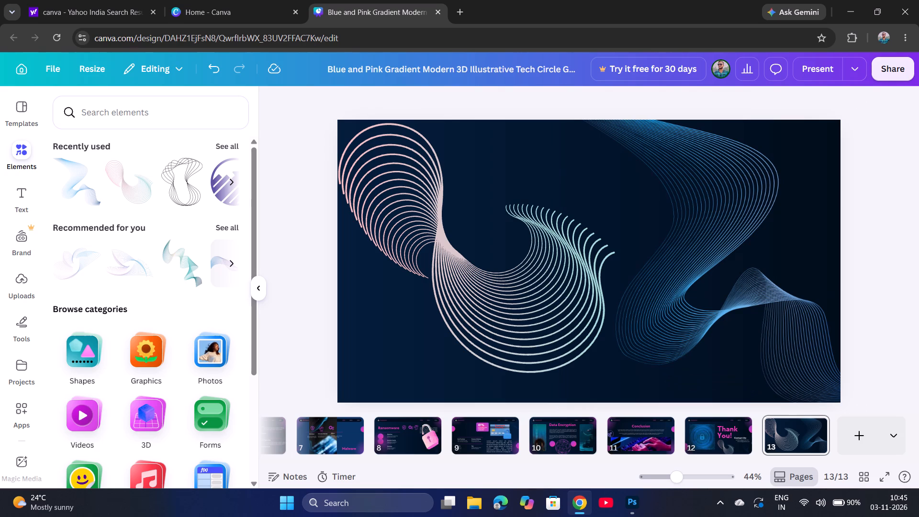
Browse the Graphics category, mainly its Magic recommendations, for another decorative graphic for page 13.
left_click(162, 358)
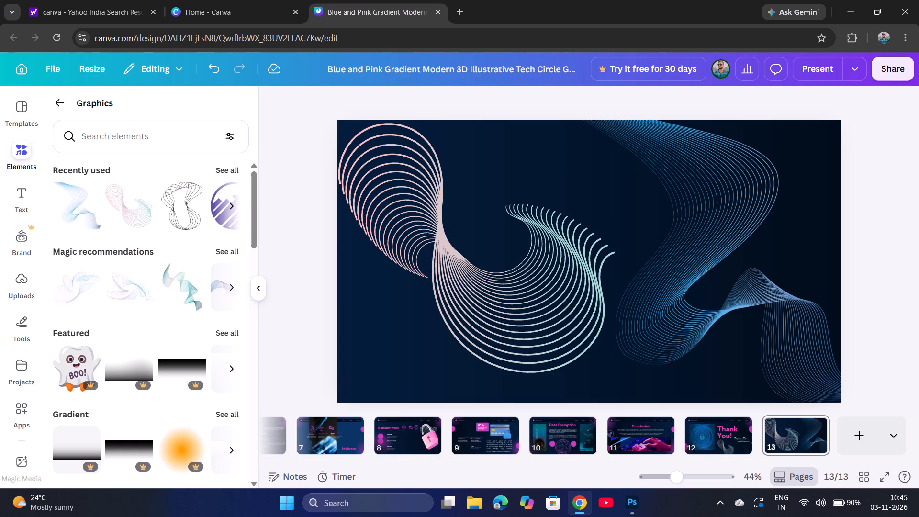
left_click(232, 290)
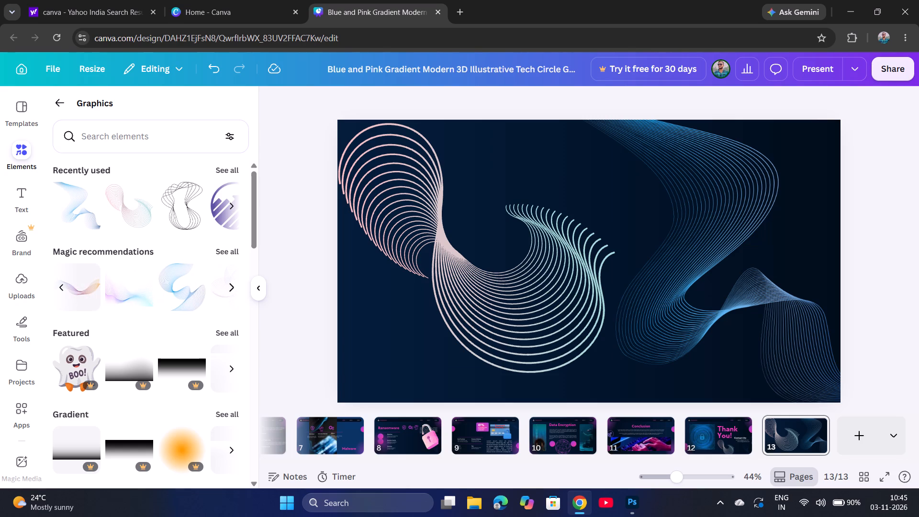
left_click(232, 290)
left_click(232, 290)
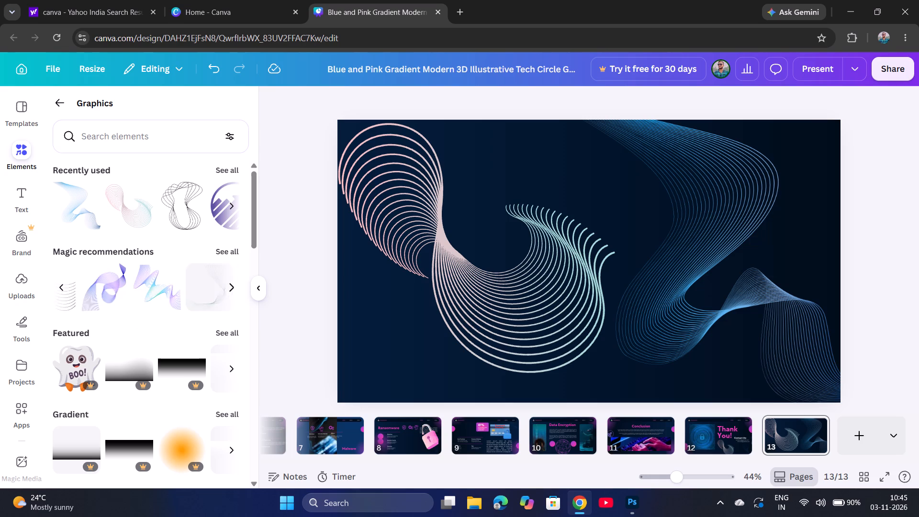
left_click(232, 290)
left_click(232, 290)
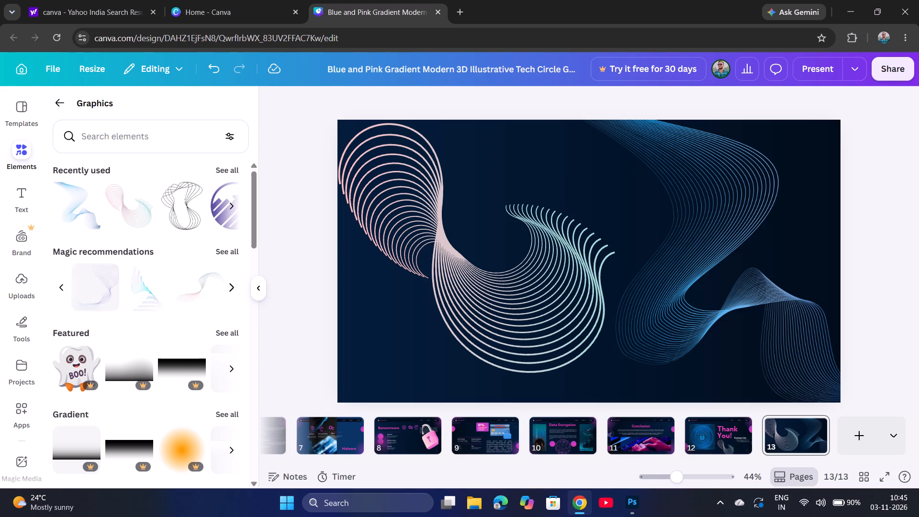
left_click(232, 290)
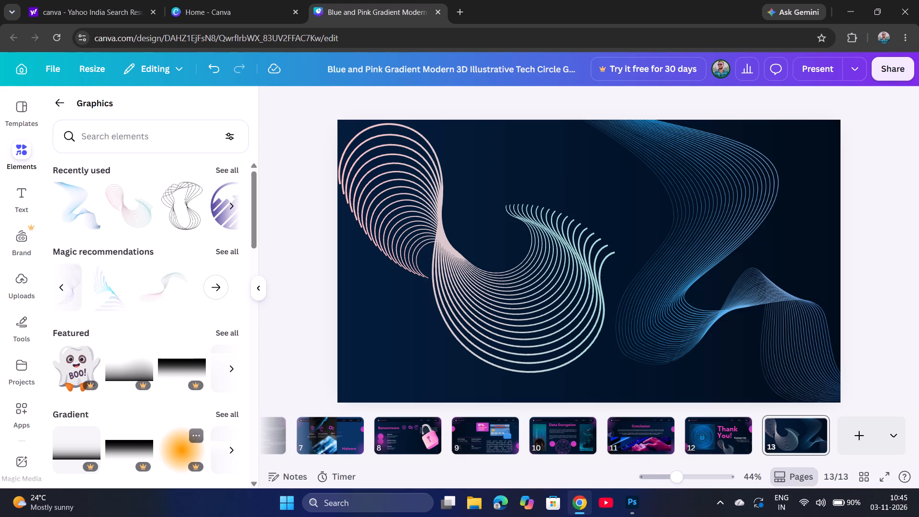
scroll(173, 438, "down", 6)
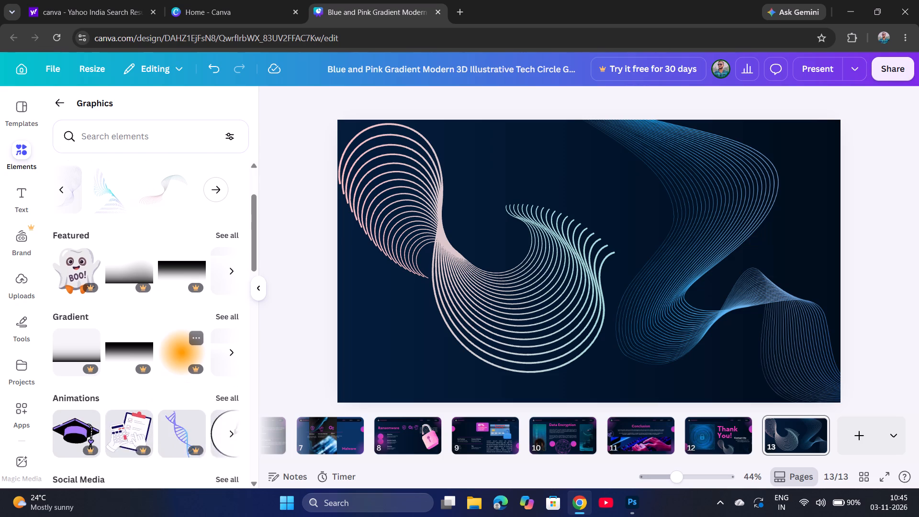
scroll(173, 428, "down", 5)
scroll(173, 428, "up", 4)
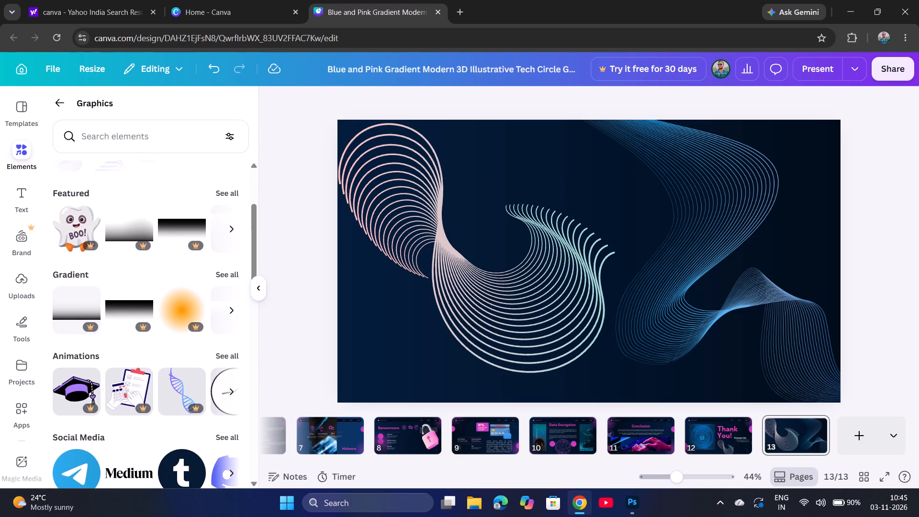
Add the purple fading gradient graphic, enlarged to about 1,100 by 1,100, covering page 13's left side from top to bottom.
left_click(230, 311)
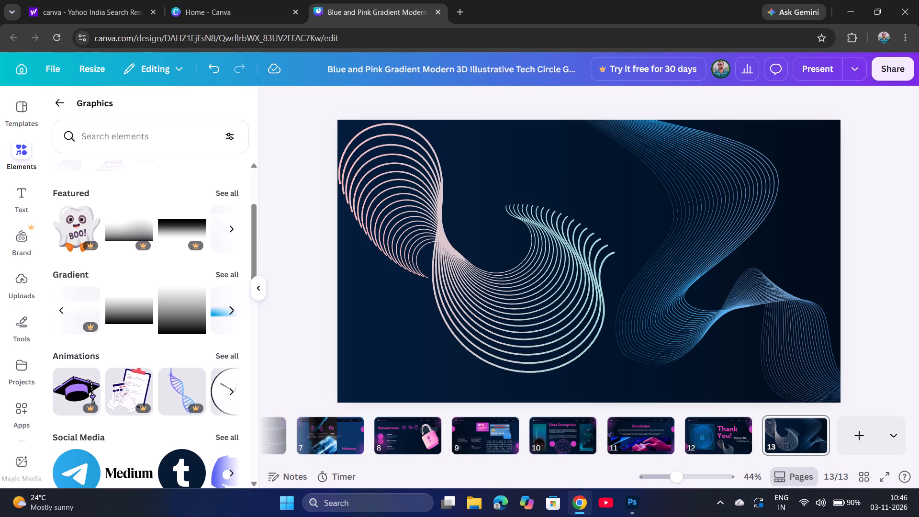
left_click(230, 311)
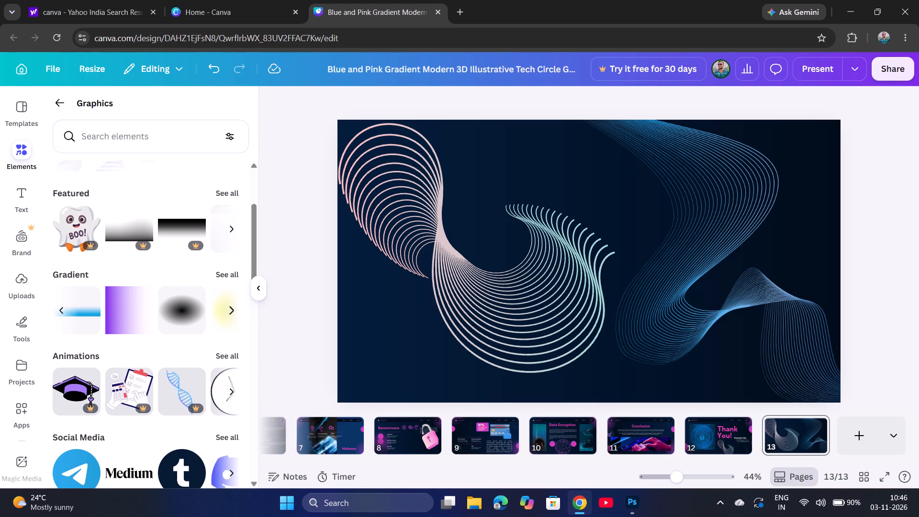
left_click(132, 318)
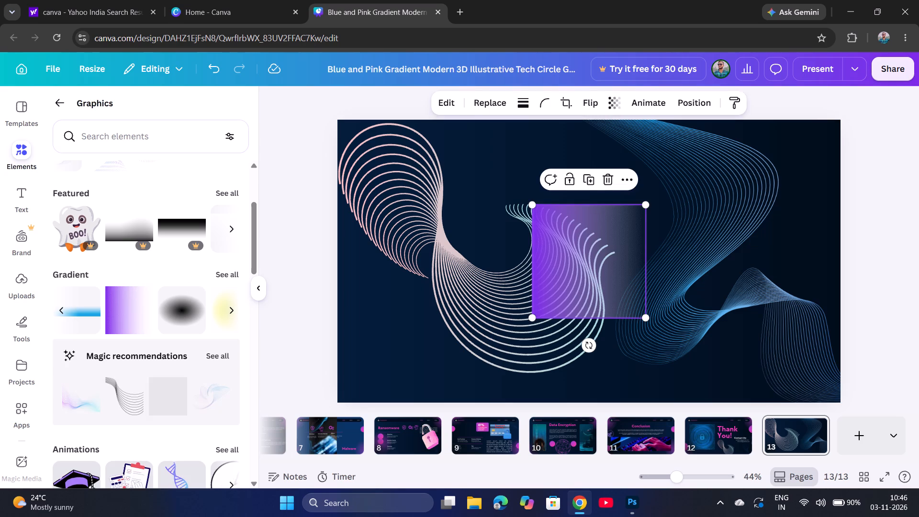
left_click_drag(648, 320, 740, 455)
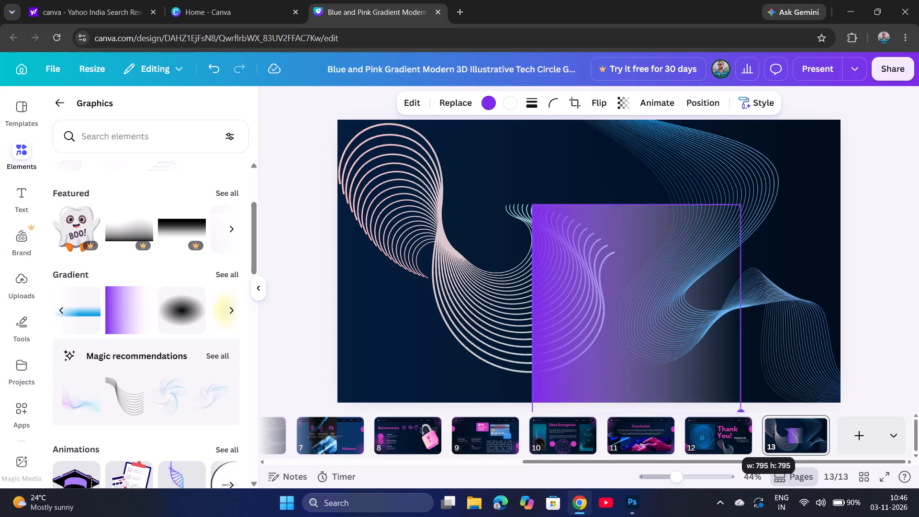
left_click_drag(740, 455, 740, 456)
left_click_drag(578, 341, 383, 262)
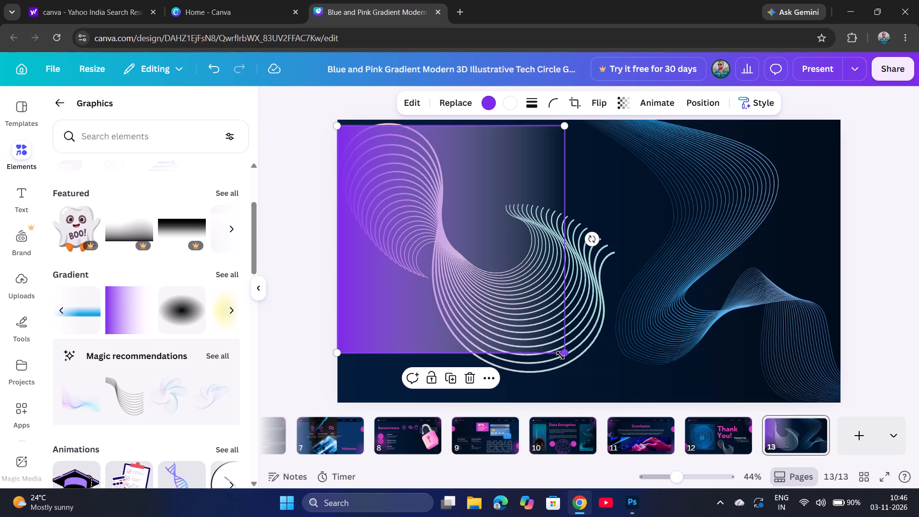
left_click_drag(564, 354, 602, 438)
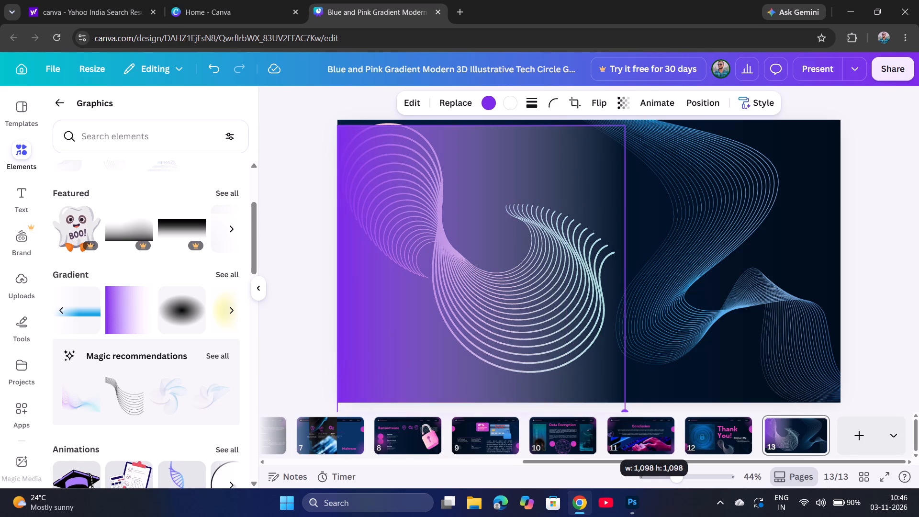
left_click_drag(602, 438, 604, 443)
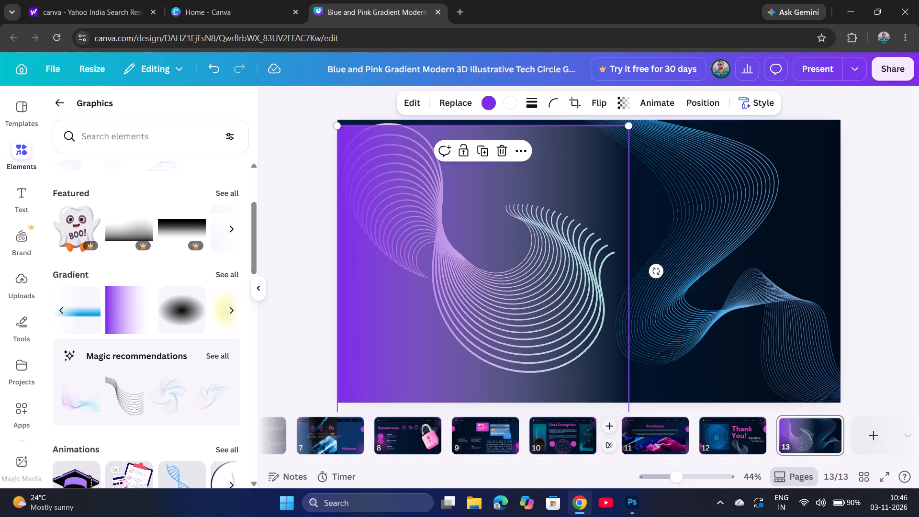
left_click_drag(418, 366, 420, 353)
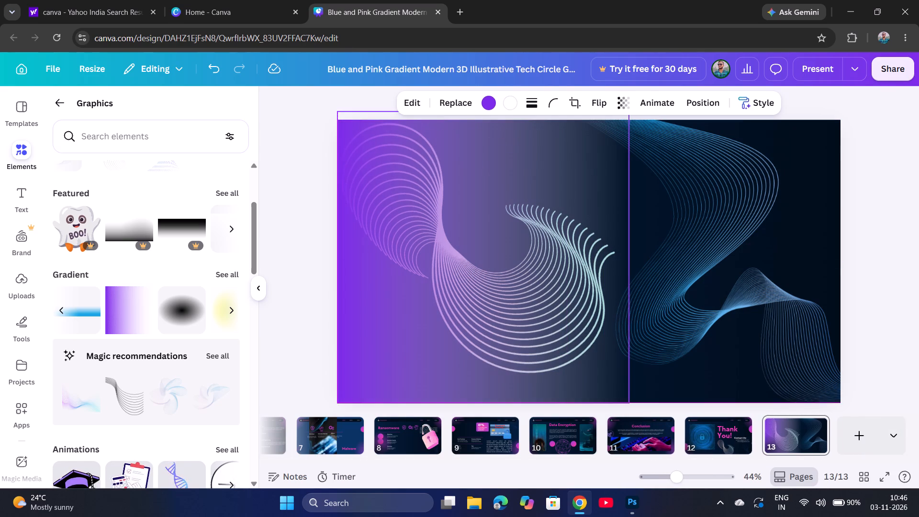
left_click_drag(420, 353, 420, 359)
left_click(292, 206)
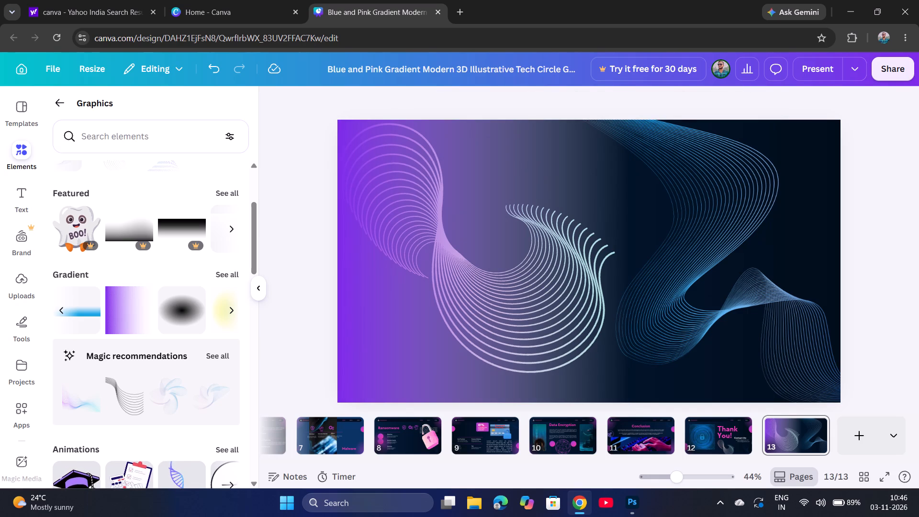
Move the presentation's browser tab into its own maximized window and dismiss the tab groups notice.
left_click_drag(413, 0, 10, 516)
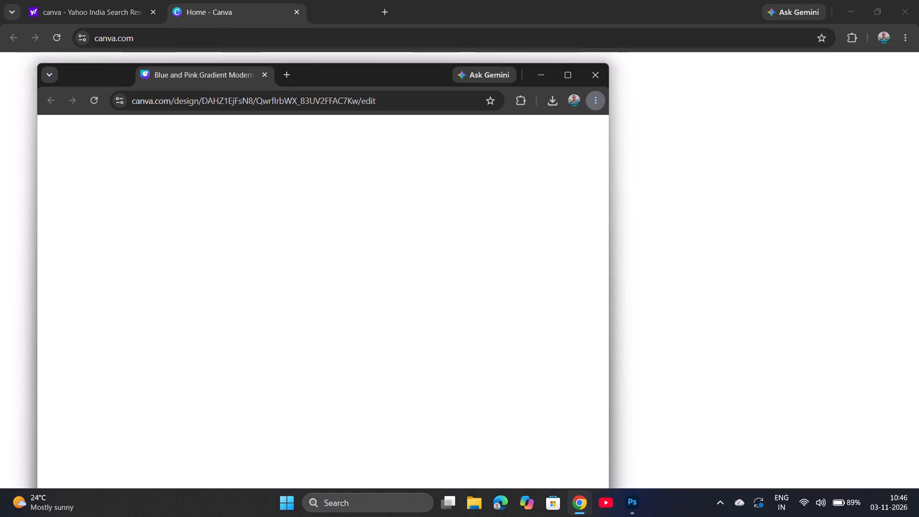
left_click_drag(918, 4, 918, 0)
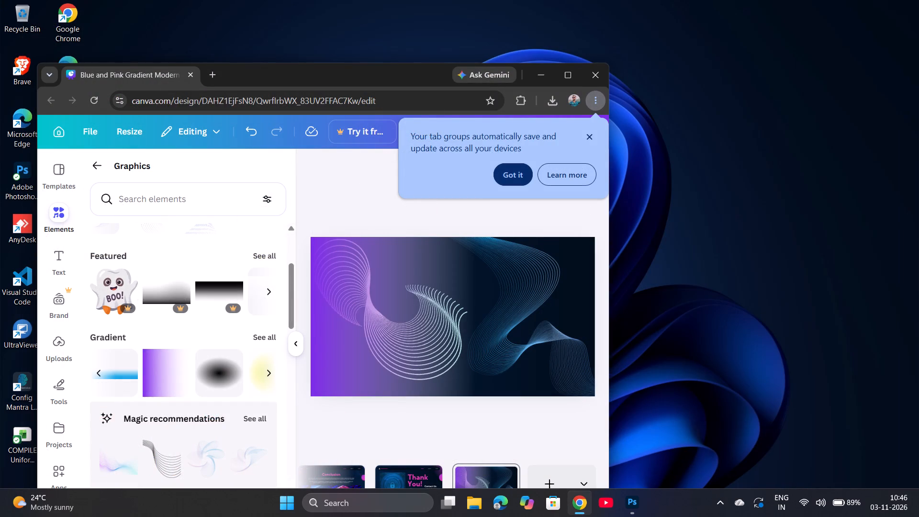
left_click(563, 78)
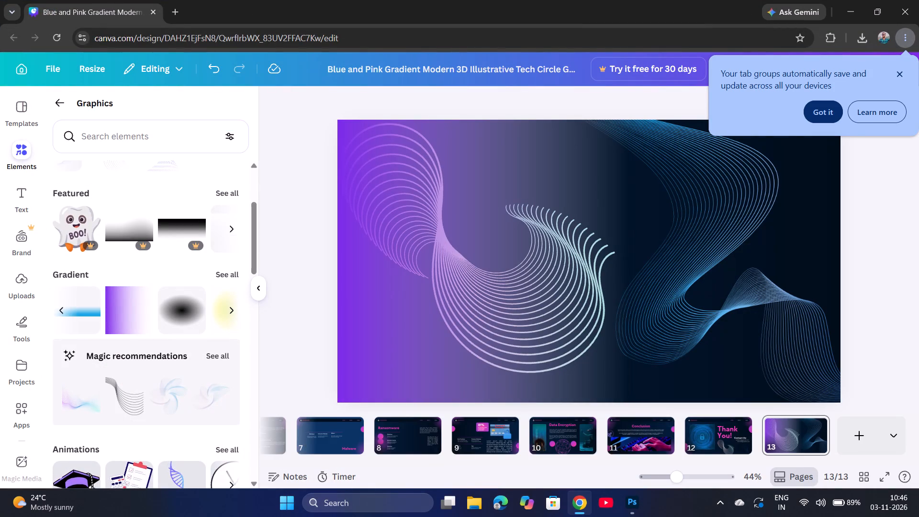
left_click(899, 74)
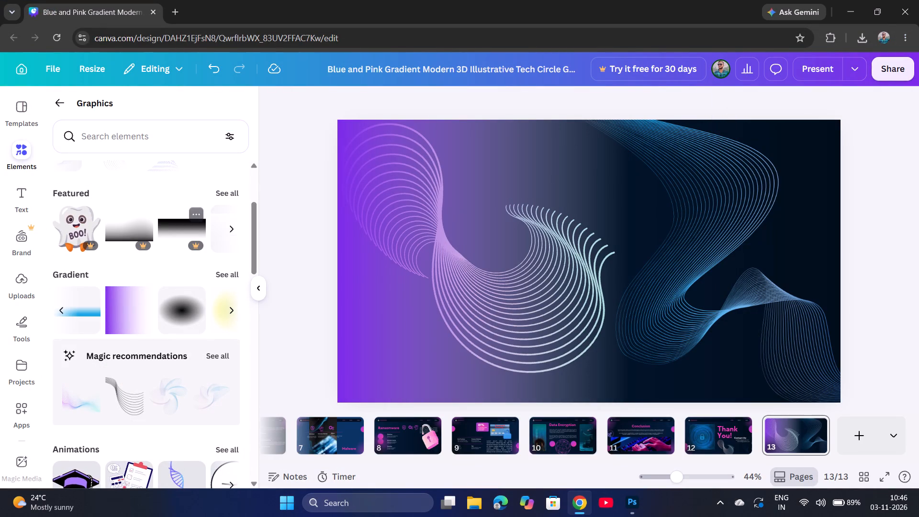
Browse the Graphics categories and the Magic recommendations for another decorative graphic for page 13.
left_click(254, 291)
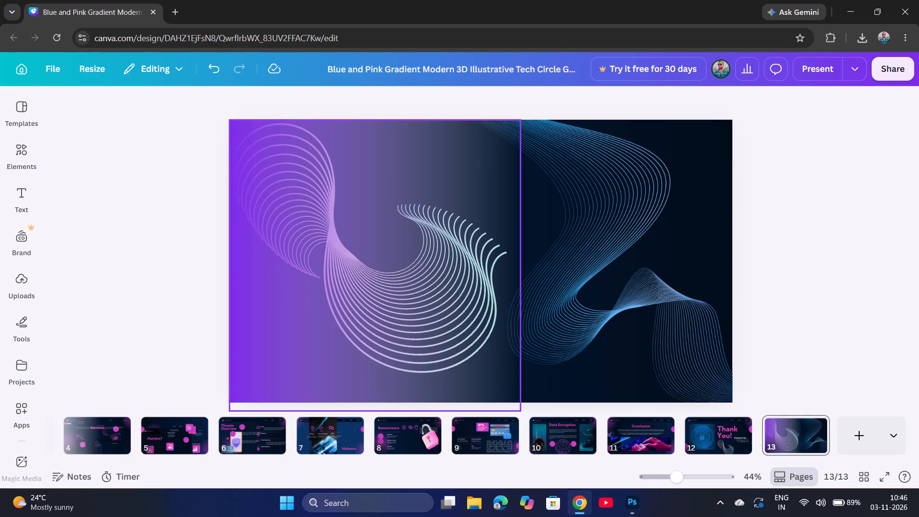
left_click(24, 155)
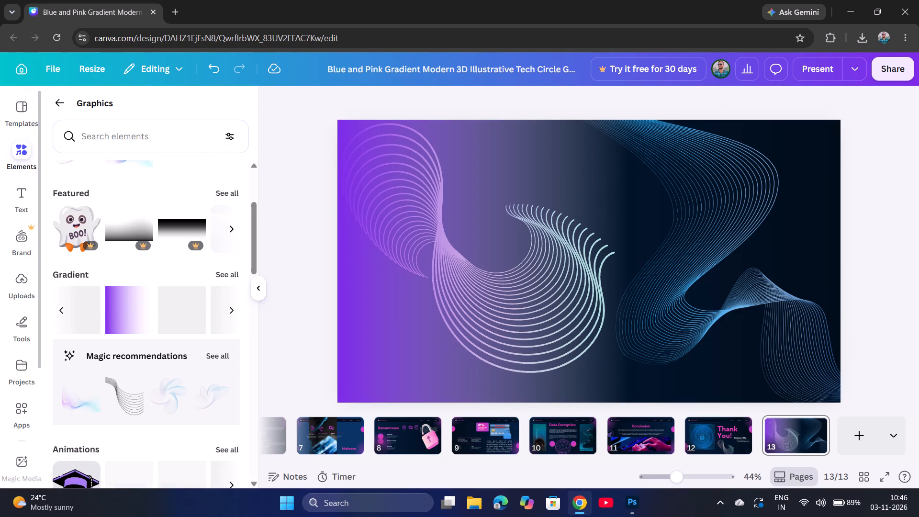
scroll(127, 260, "down", 14)
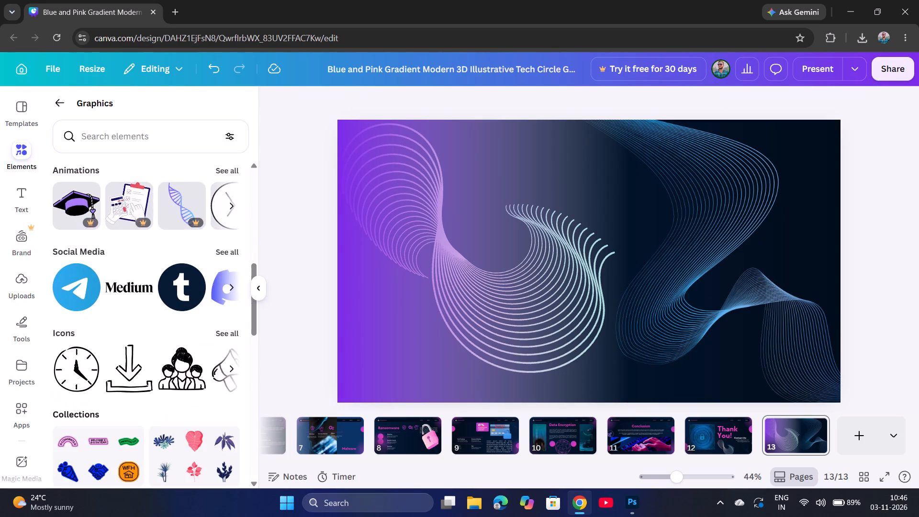
scroll(129, 250, "down", 20)
scroll(129, 250, "down", 13)
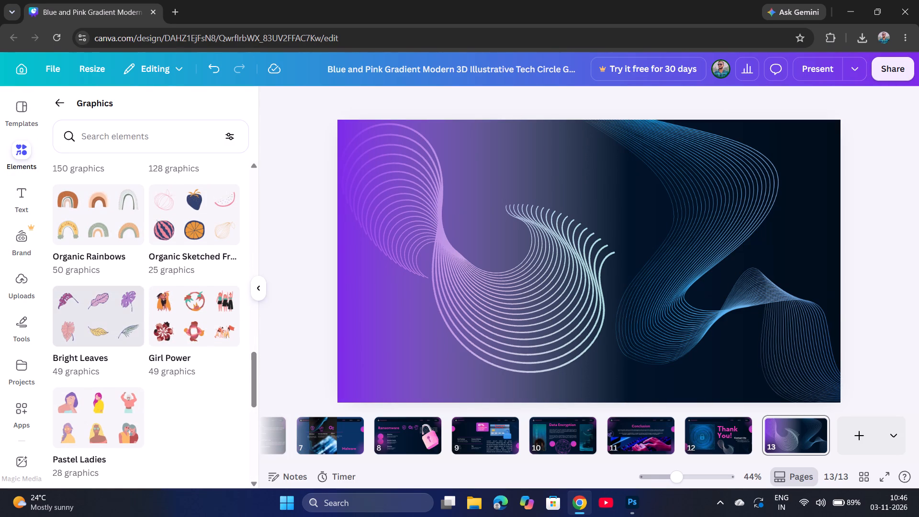
left_click_drag(255, 369, 270, 100)
left_click(231, 254)
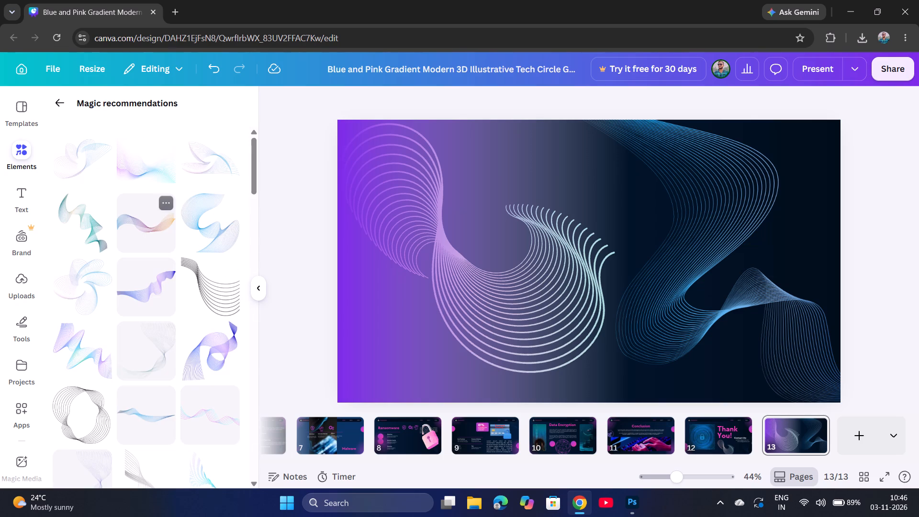
scroll(151, 239, "down", 15)
scroll(149, 238, "down", 7)
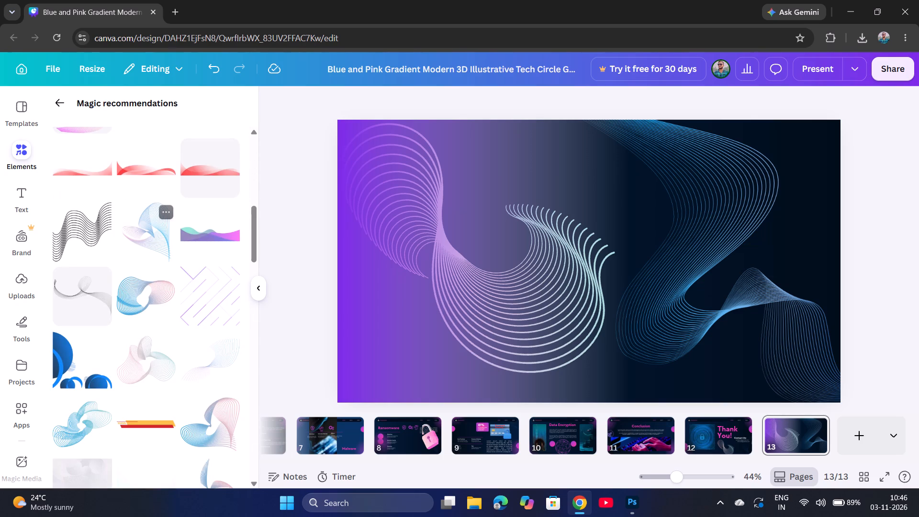
scroll(146, 287, "down", 10)
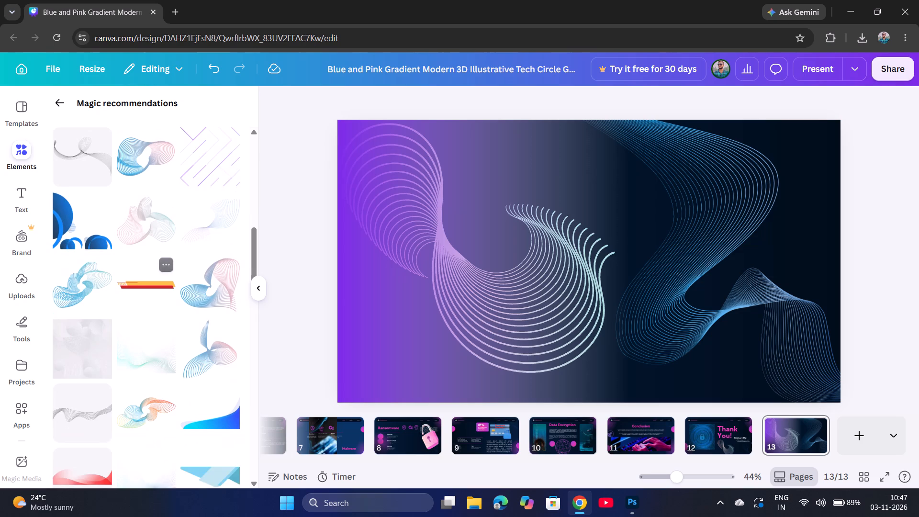
scroll(146, 287, "down", 2)
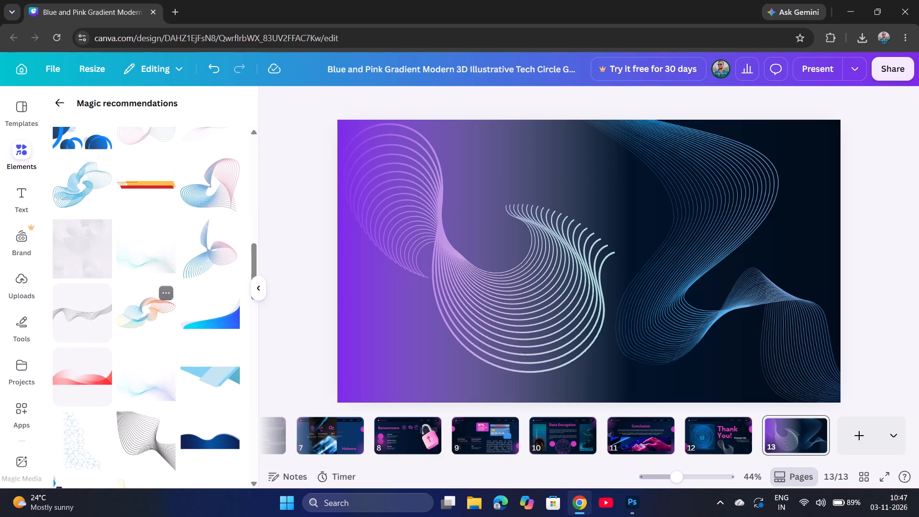
scroll(146, 287, "down", 6)
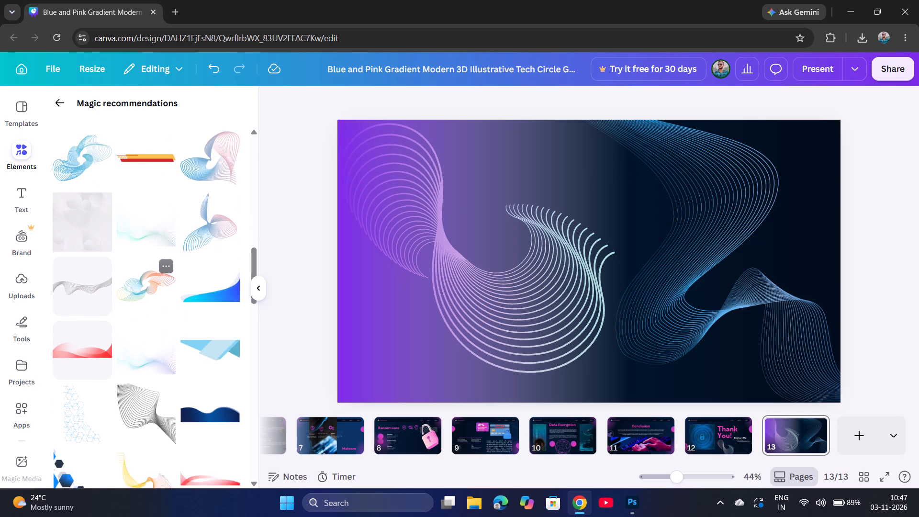
scroll(146, 287, "down", 12)
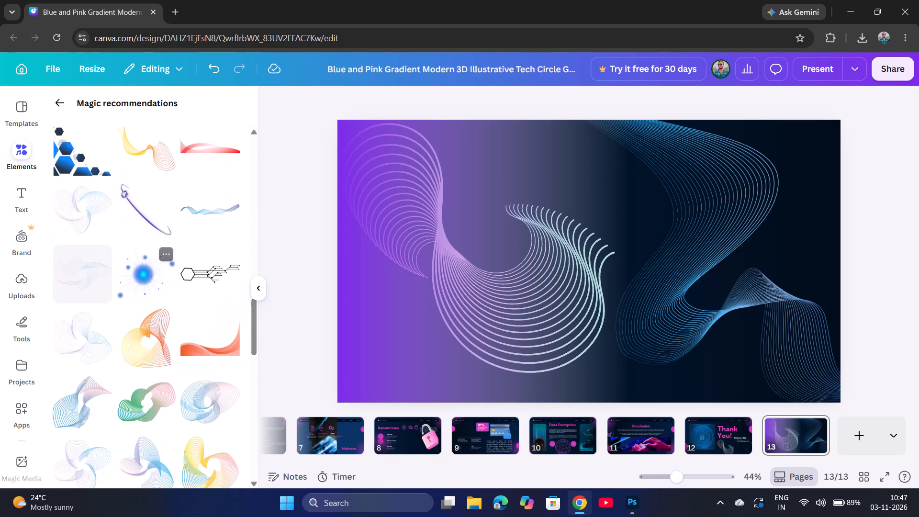
scroll(146, 287, "down", 19)
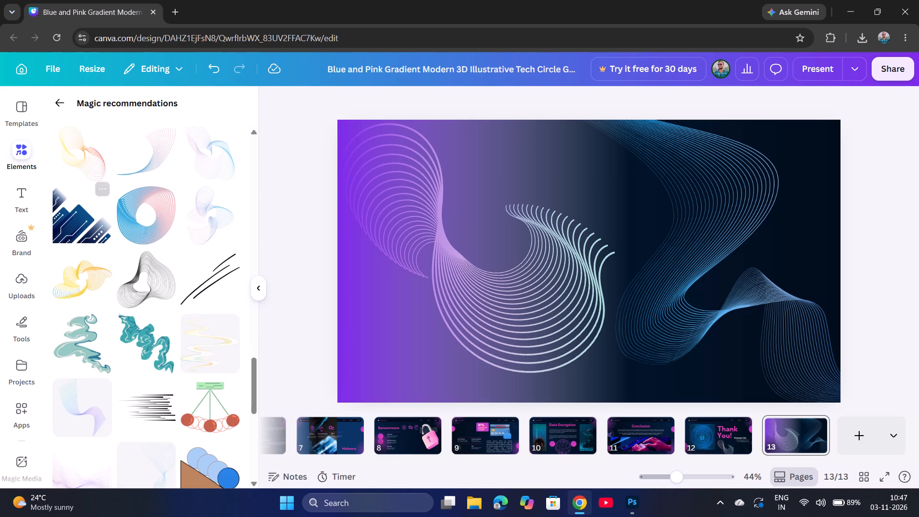
Add the dark blue circuit-board graphic, shrunk to about a quarter of the page's width, in page 13's bottom-left corner.
left_click(63, 240)
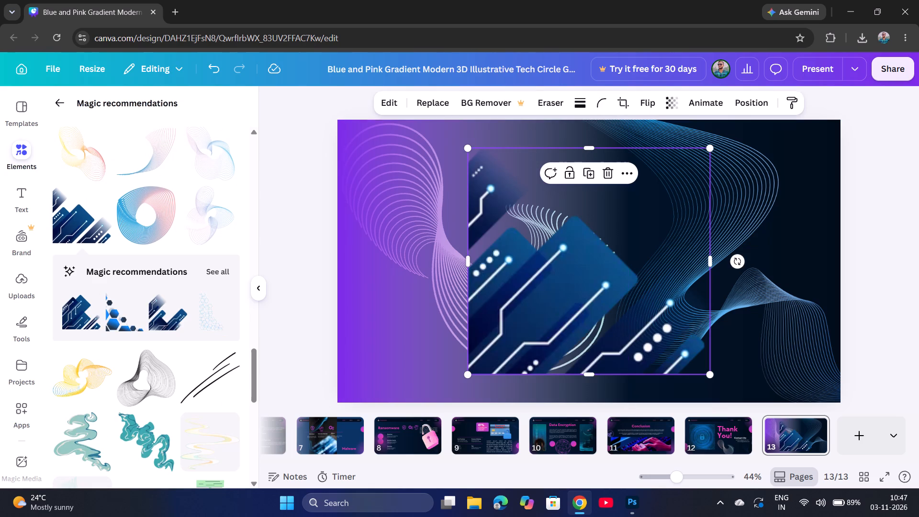
left_click_drag(614, 264, 505, 249)
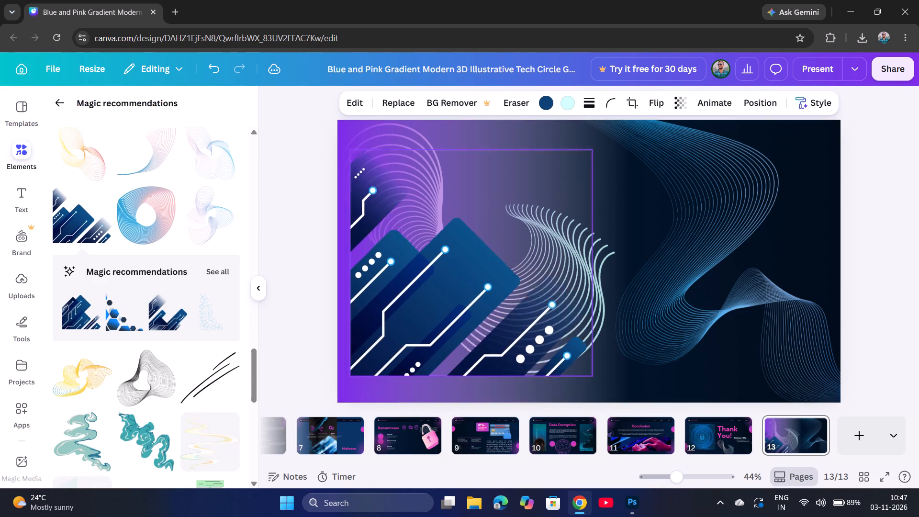
left_click_drag(505, 249, 510, 239)
left_click_drag(604, 350, 504, 259)
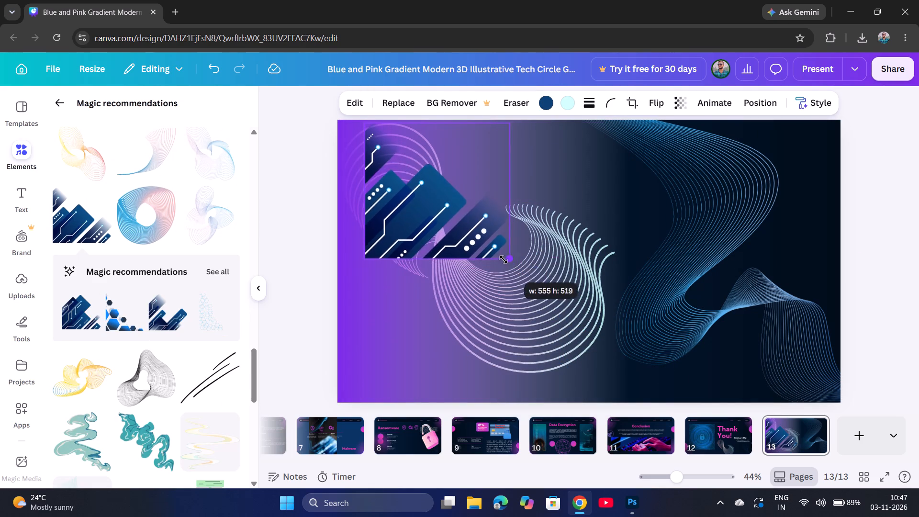
left_click_drag(504, 259, 479, 235)
left_click_drag(405, 199, 379, 372)
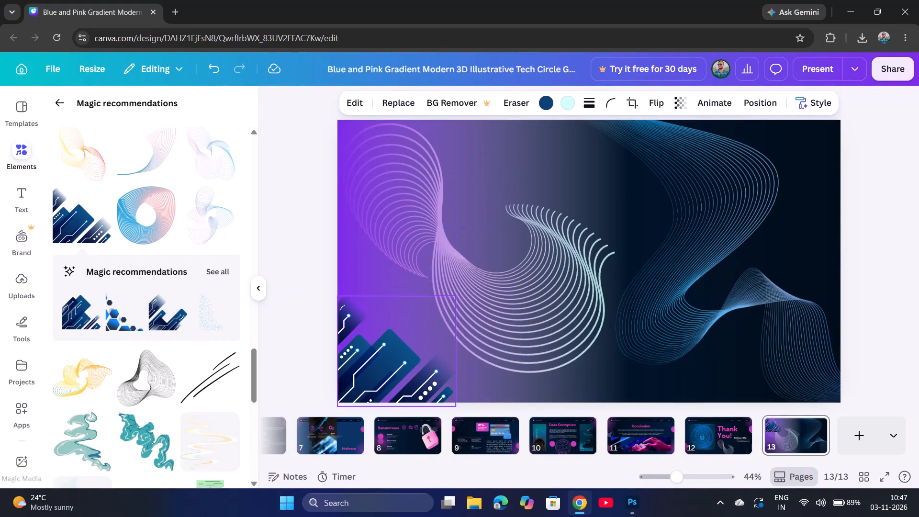
left_click_drag(379, 372, 380, 366)
left_click(326, 373)
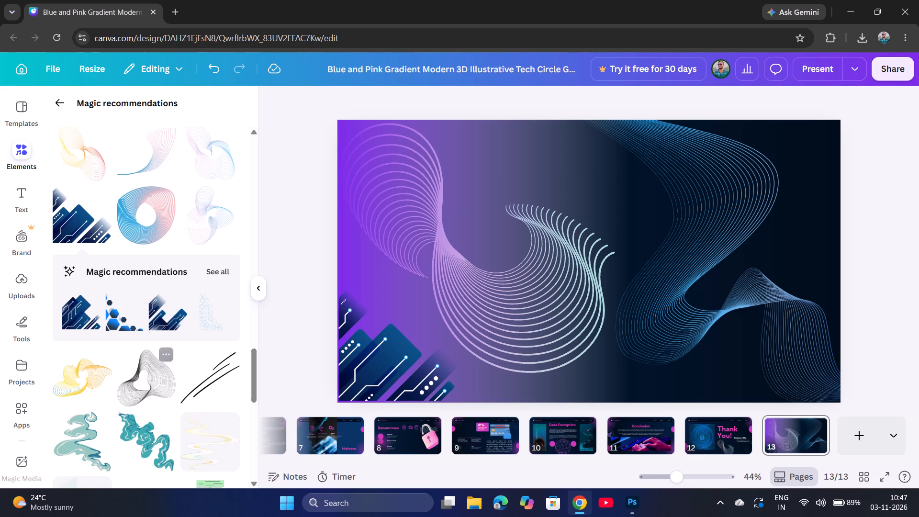
Add the light blue angular banner graphic from the Magic recommendations in page 13's top-right corner, slightly overhanging the right edge.
scroll(164, 347, "up", 7)
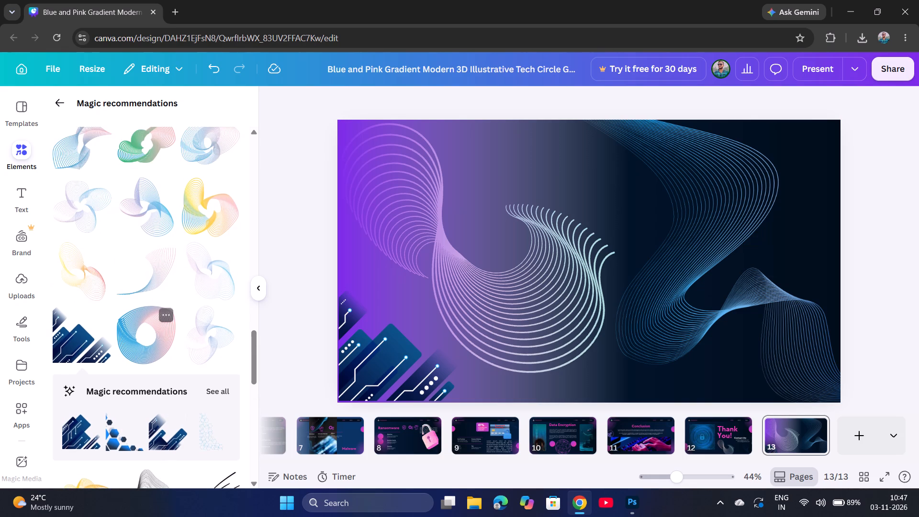
scroll(164, 346, "up", 9)
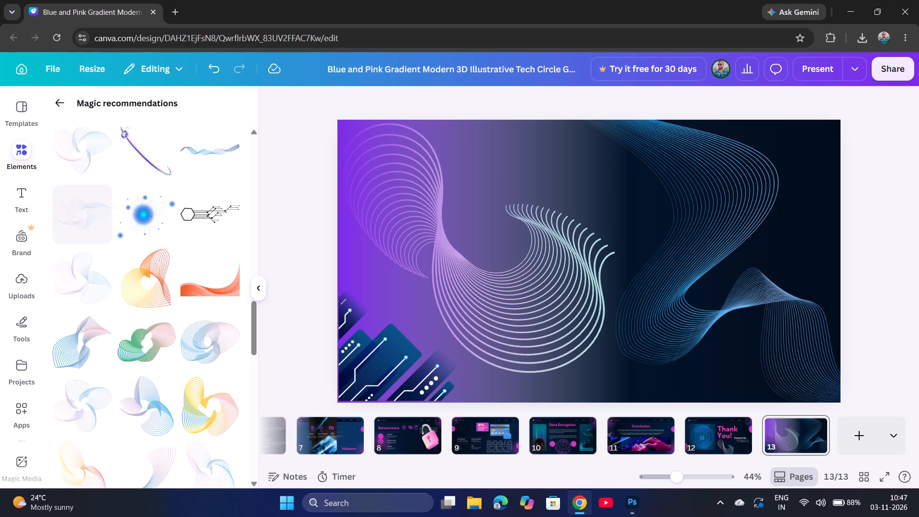
scroll(179, 386, "up", 14)
scroll(204, 313, "up", 1)
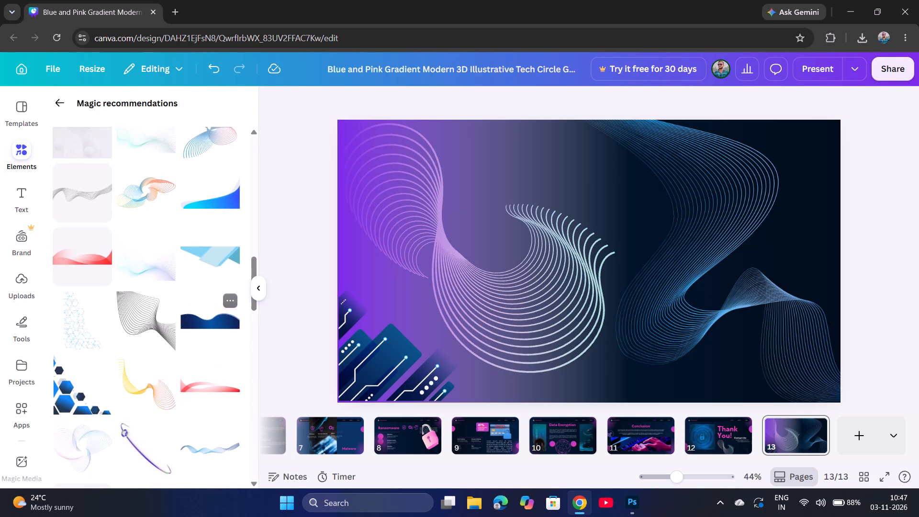
scroll(202, 317, "up", 4)
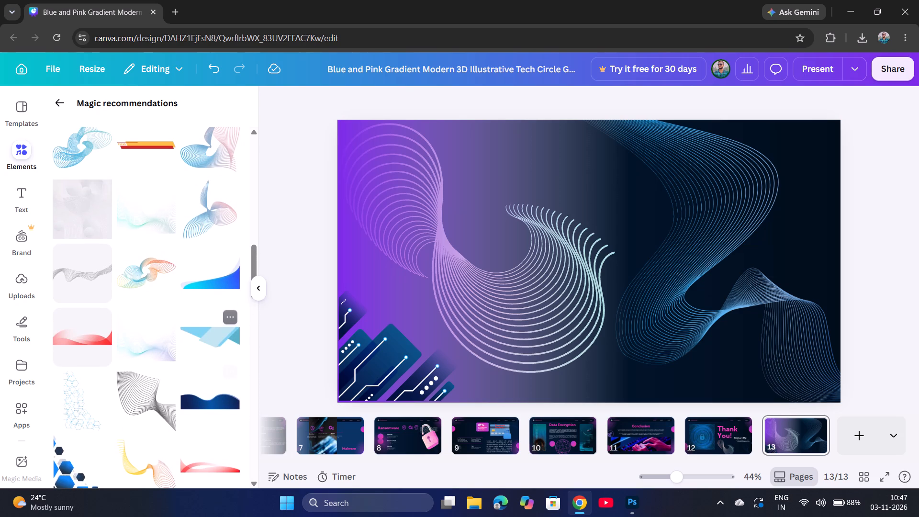
left_click(204, 342)
left_click_drag(589, 279, 758, 171)
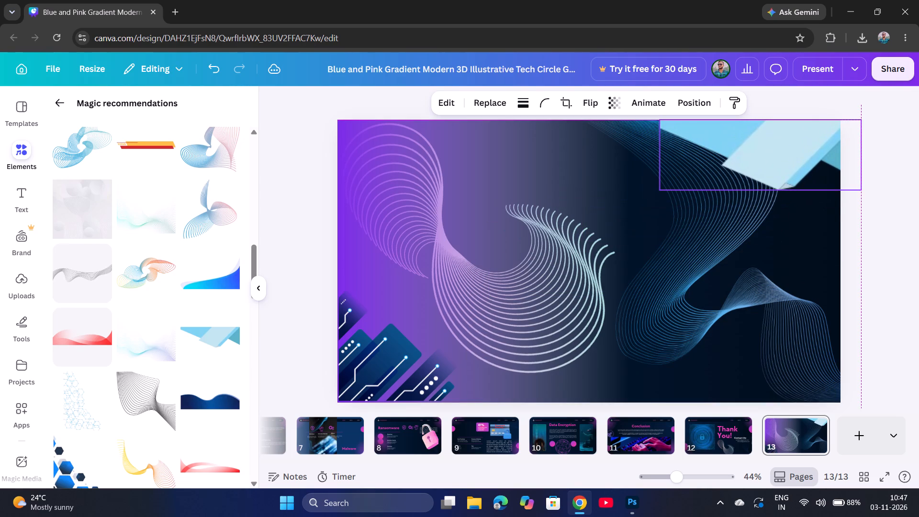
left_click_drag(758, 171, 758, 171)
left_click(885, 221)
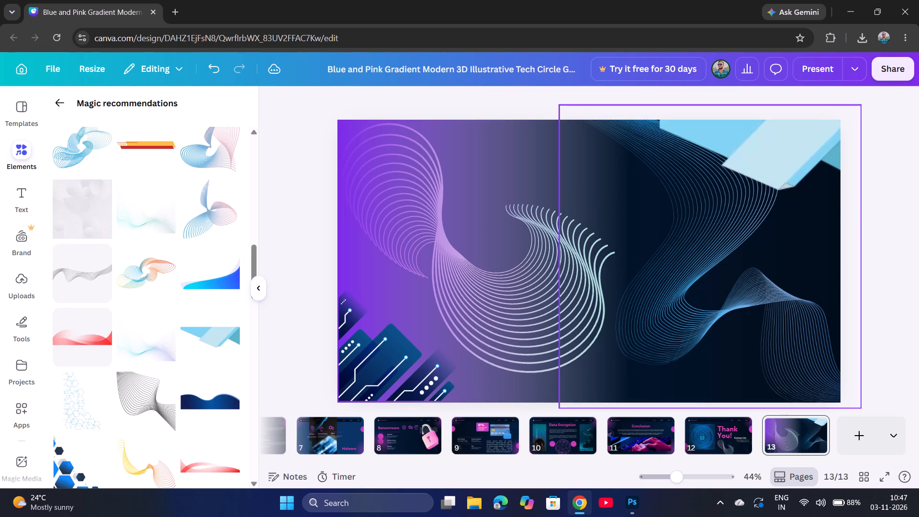
left_click(316, 244)
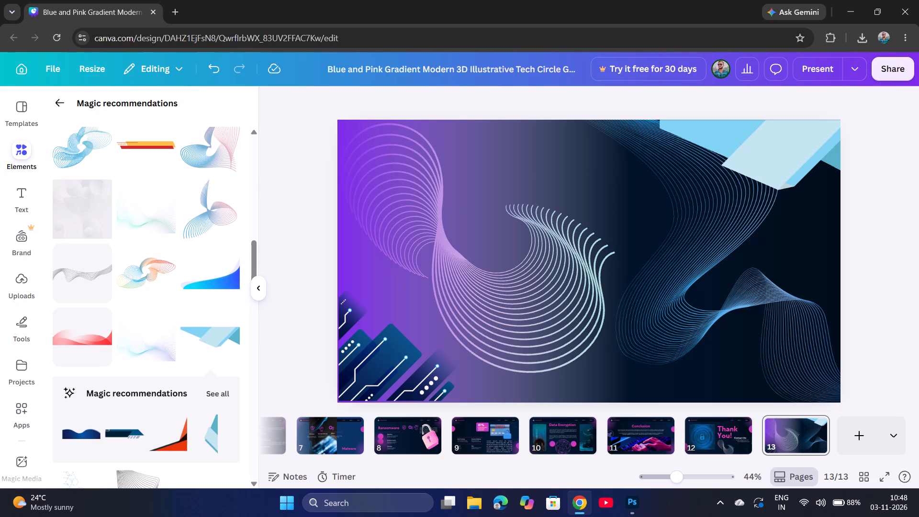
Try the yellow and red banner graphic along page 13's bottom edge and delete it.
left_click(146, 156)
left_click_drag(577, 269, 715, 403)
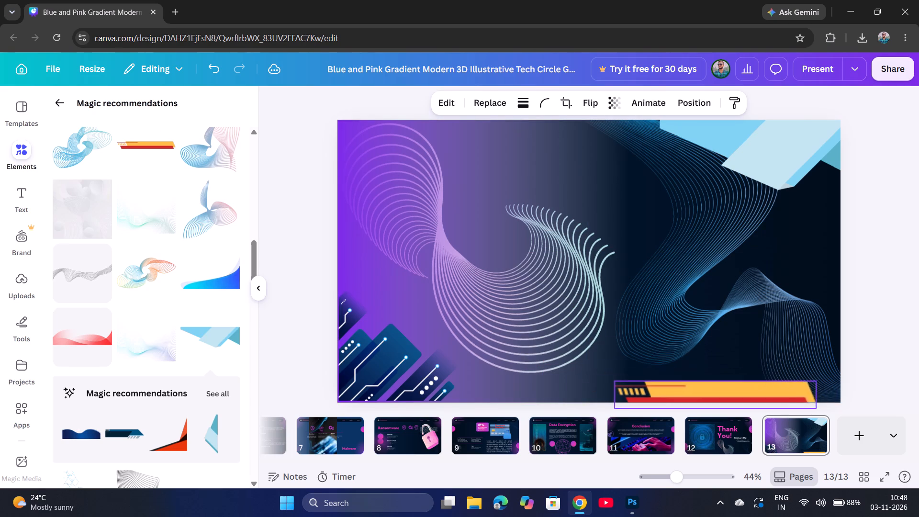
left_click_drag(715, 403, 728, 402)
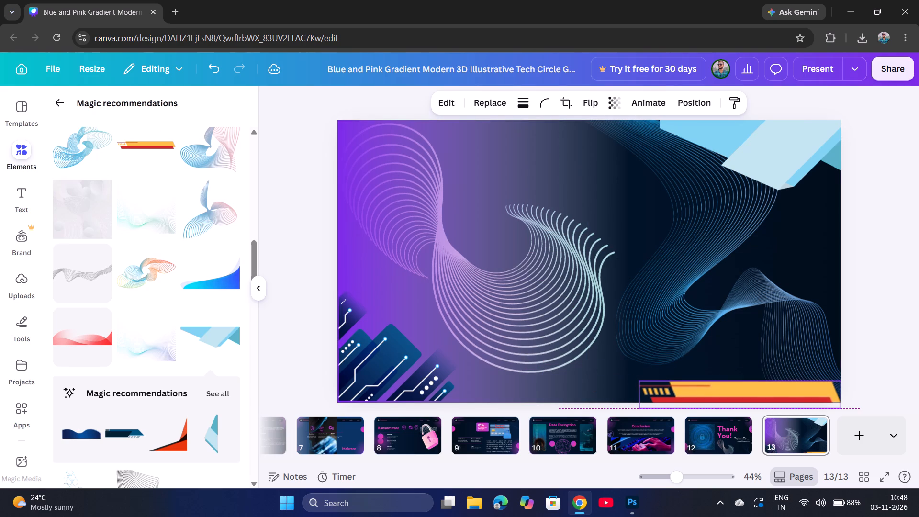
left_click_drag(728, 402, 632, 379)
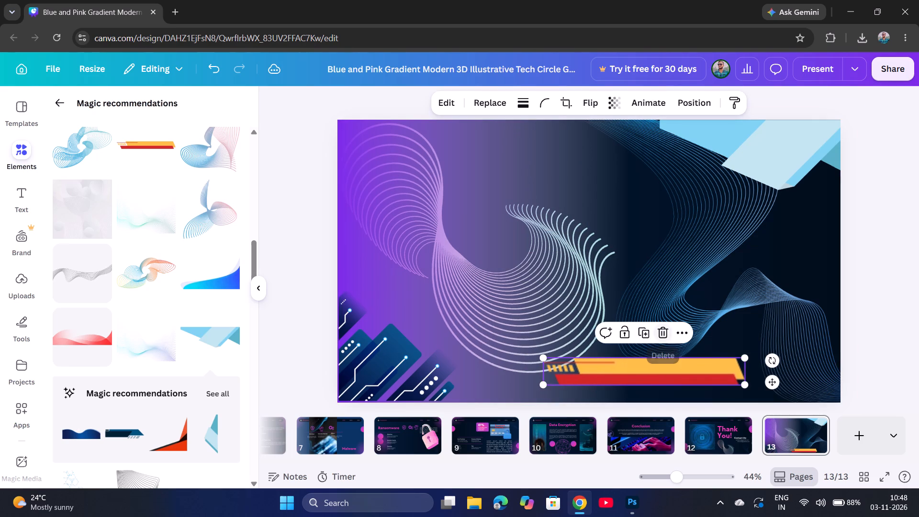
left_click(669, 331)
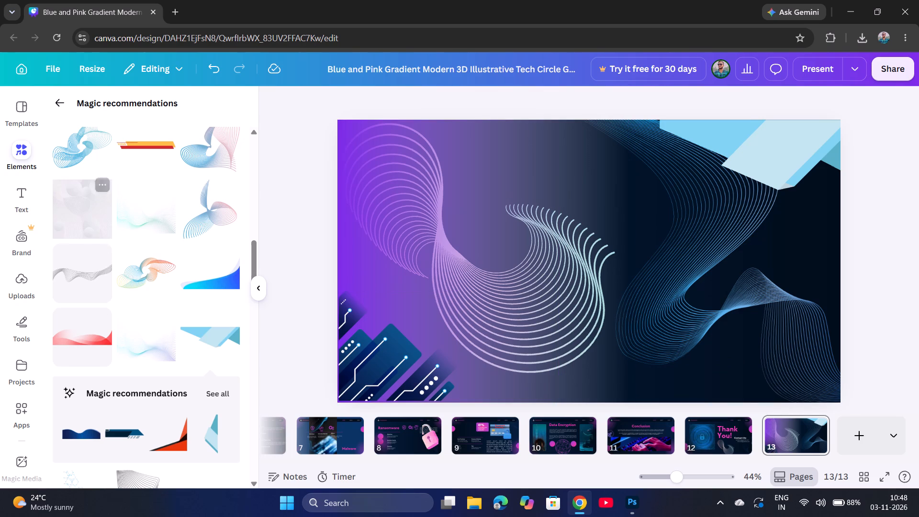
Browse back through the Magic recommendations for a line-wave graphic to decorate page 13.
scroll(91, 254, "up", 11)
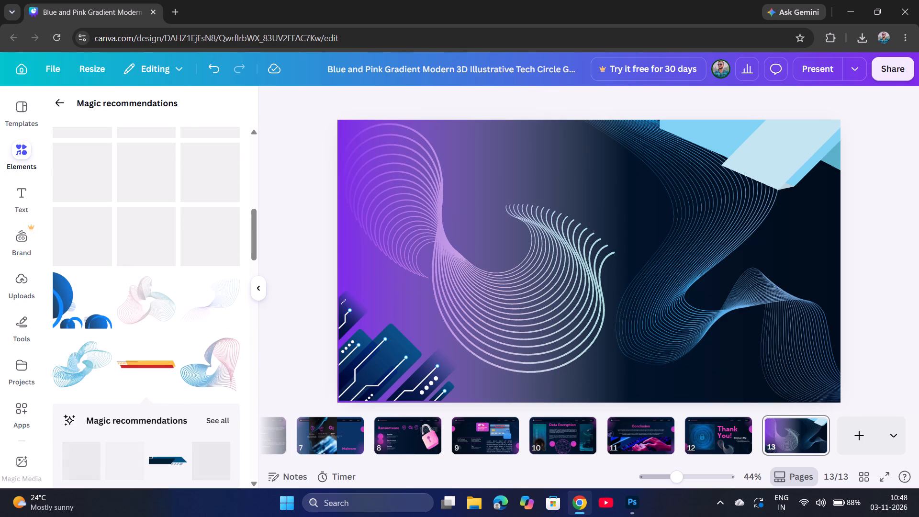
scroll(93, 255, "up", 6)
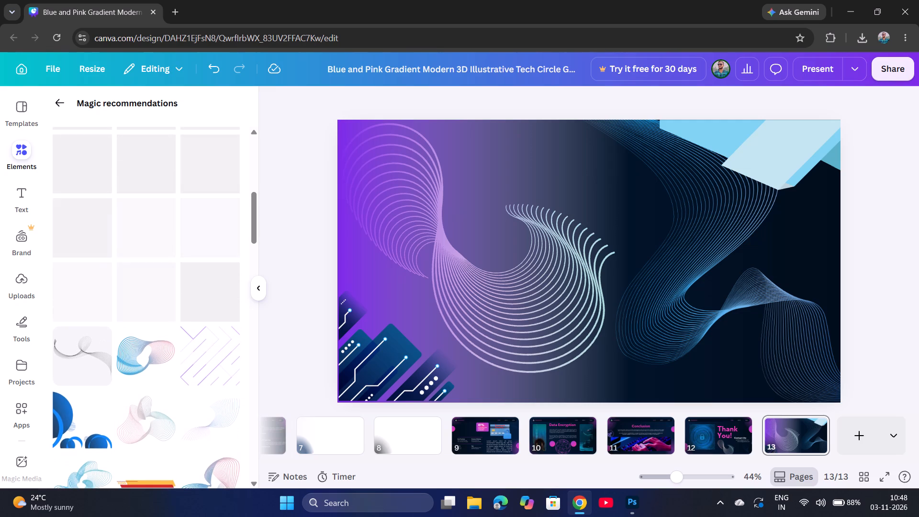
scroll(93, 255, "up", 6)
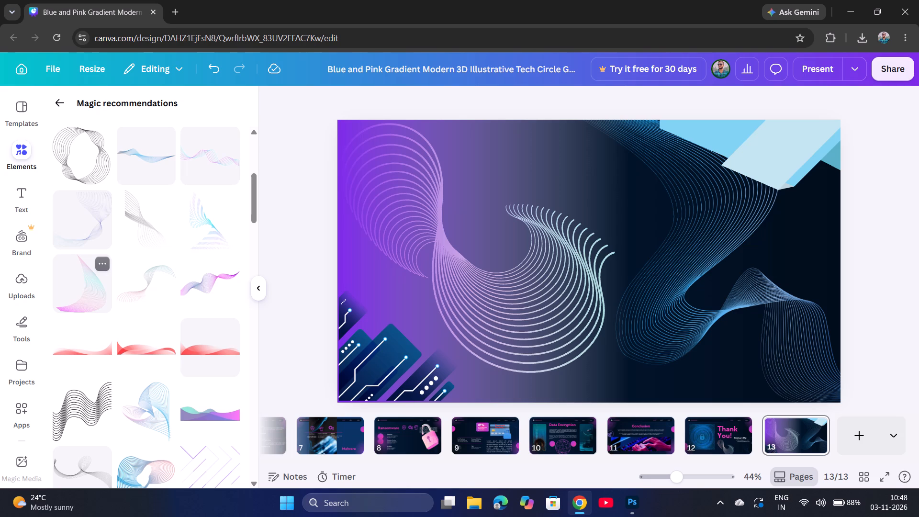
scroll(93, 255, "up", 4)
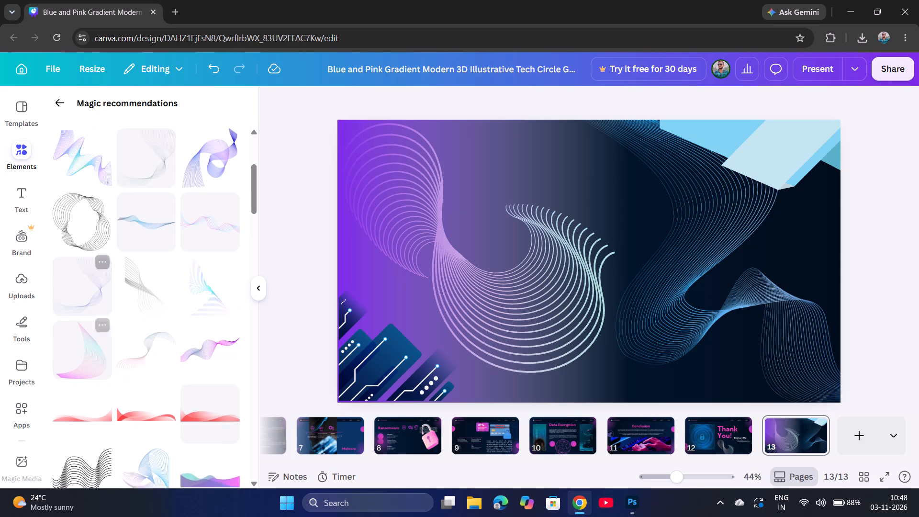
scroll(93, 255, "up", 13)
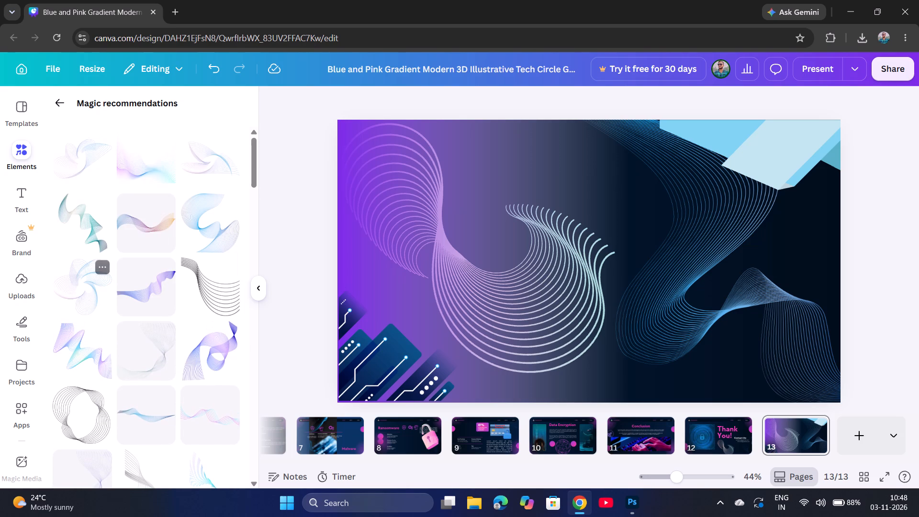
scroll(93, 255, "up", 6)
scroll(93, 255, "down", 5)
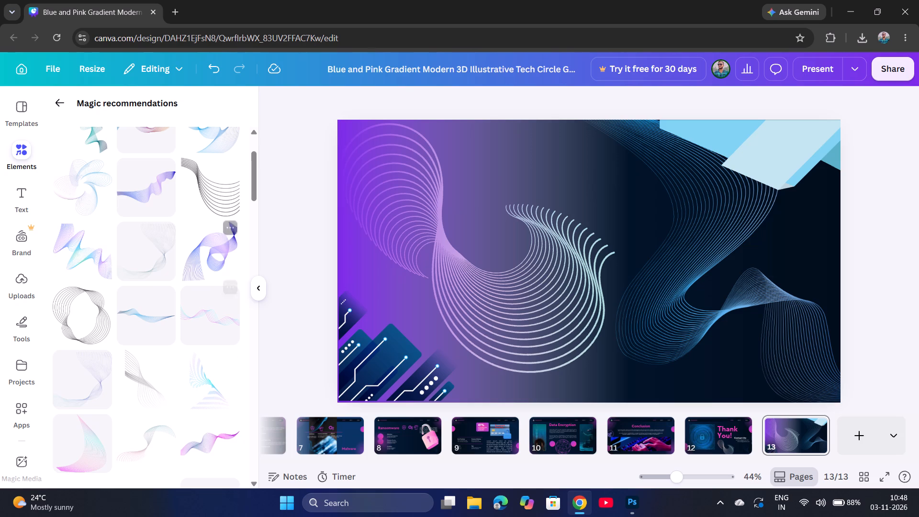
Add the horizontal blue line-wave graphic, enlarged to slightly wider than the page, across the upper half of page 13.
left_click(147, 323)
left_click_drag(648, 267, 650, 243)
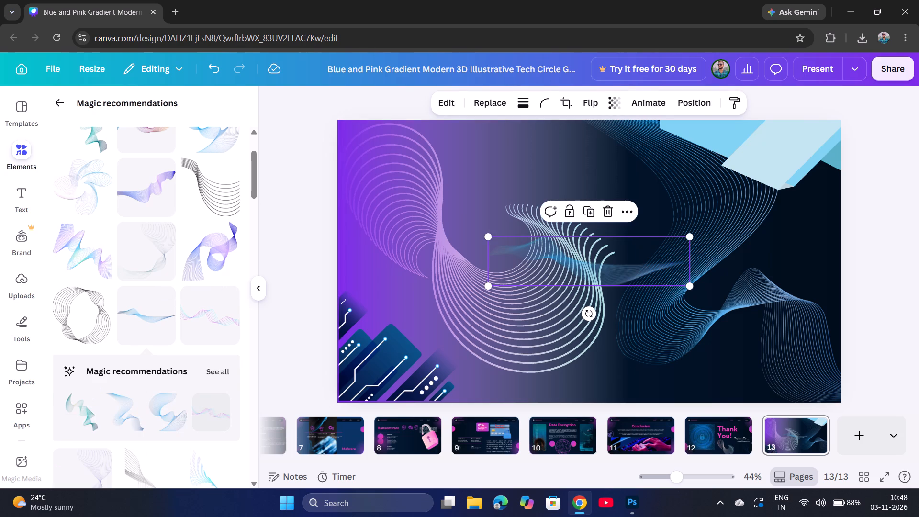
left_click_drag(650, 243, 611, 211)
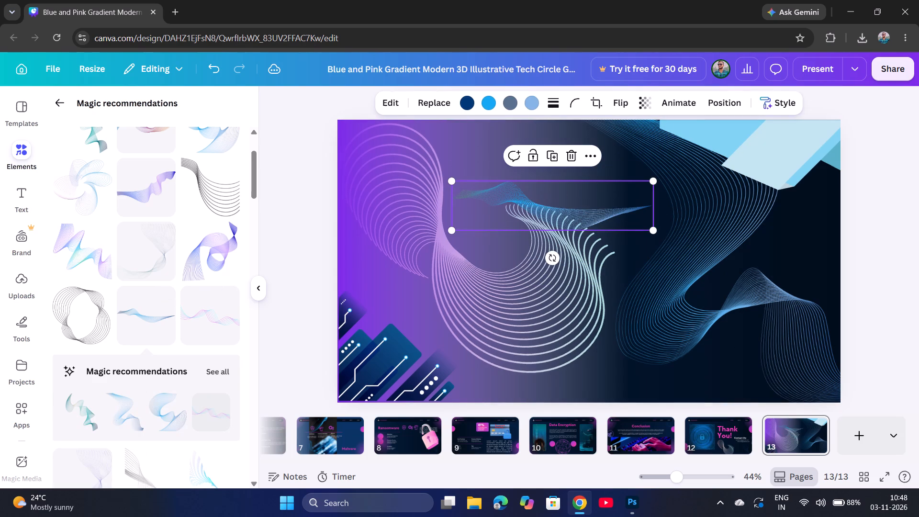
left_click_drag(656, 230, 918, 438)
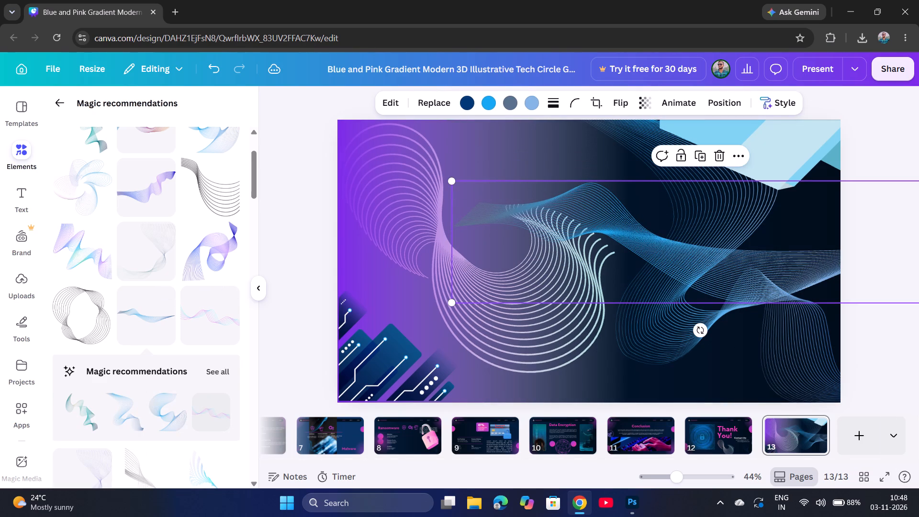
left_click_drag(796, 268, 687, 285)
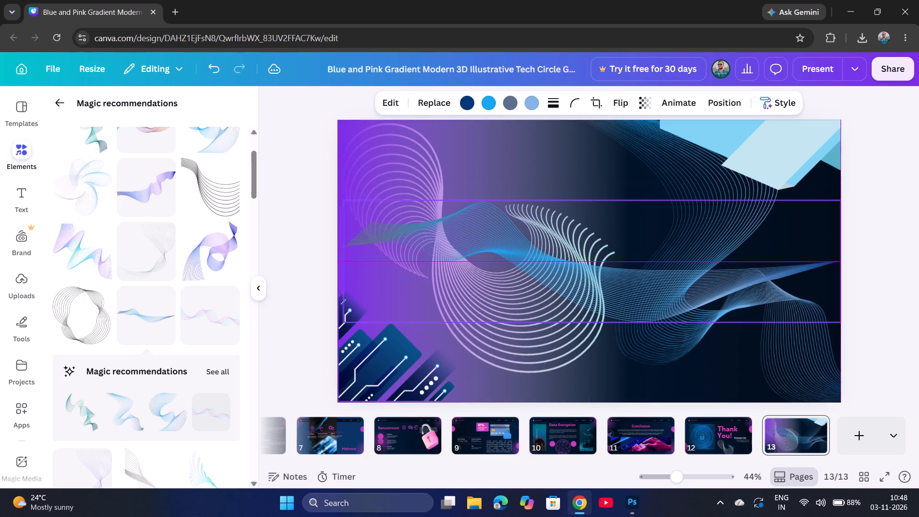
left_click_drag(687, 285, 660, 273)
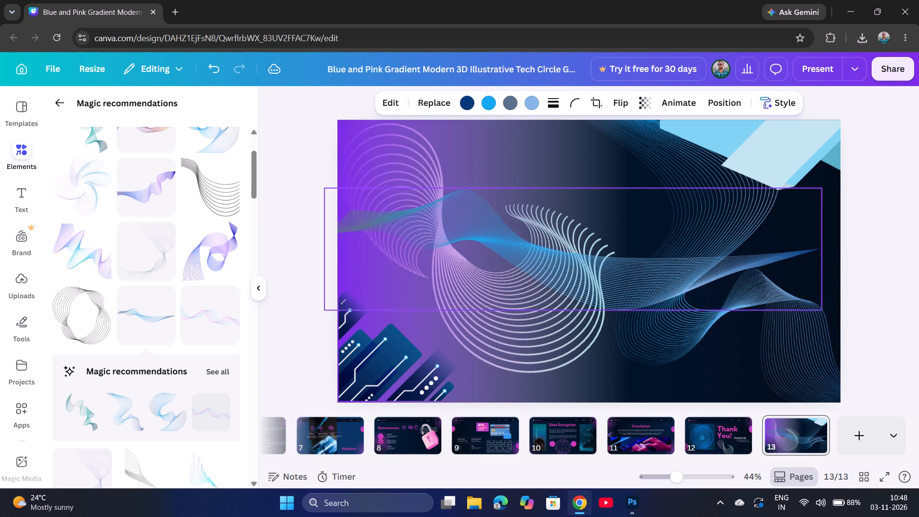
left_click_drag(660, 273, 657, 272)
left_click_drag(808, 308, 877, 355)
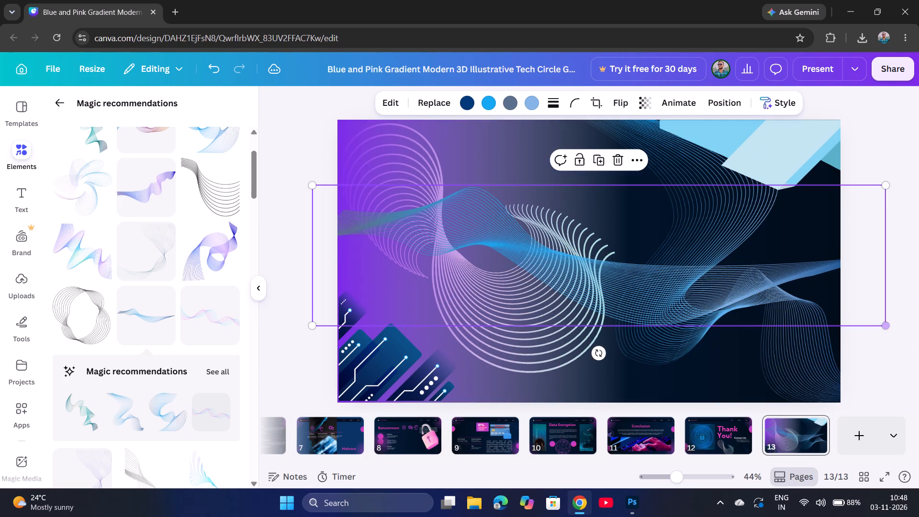
left_click_drag(765, 283, 783, 287)
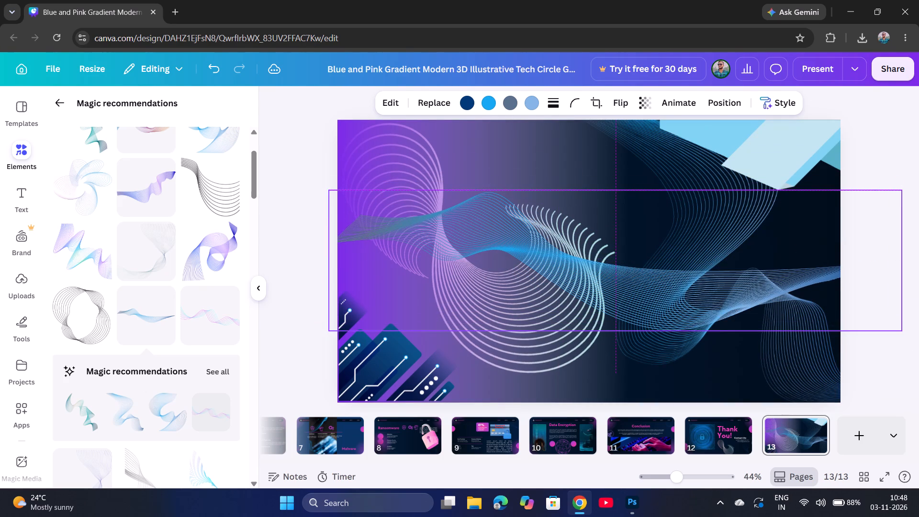
left_click_drag(783, 287, 783, 308)
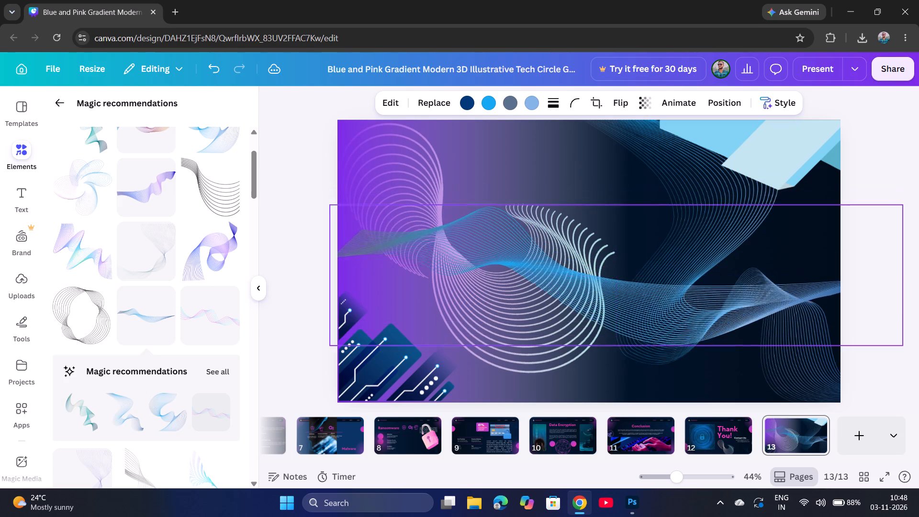
left_click_drag(783, 308, 769, 385)
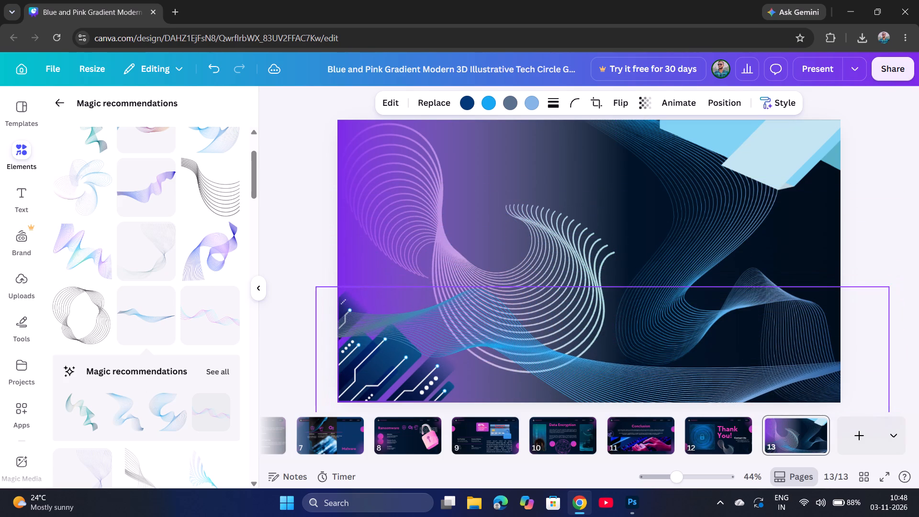
left_click_drag(769, 385, 770, 352)
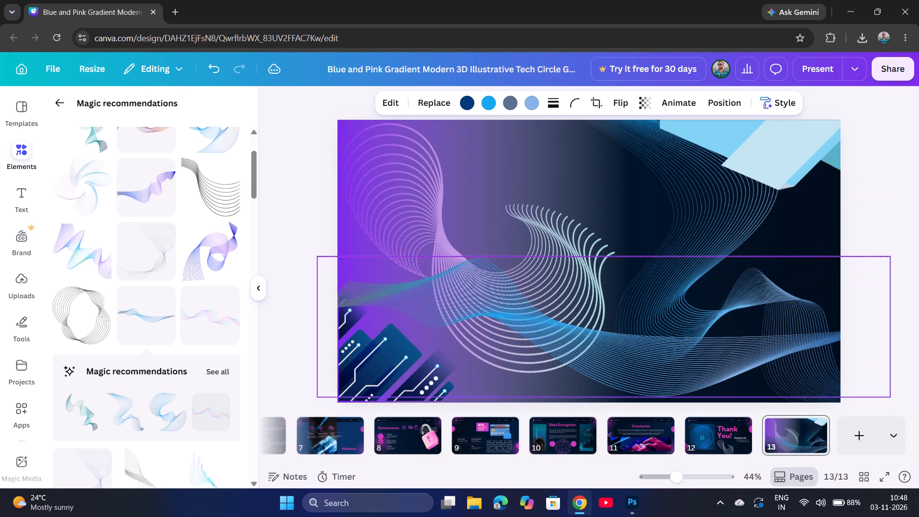
left_click_drag(770, 352, 777, 222)
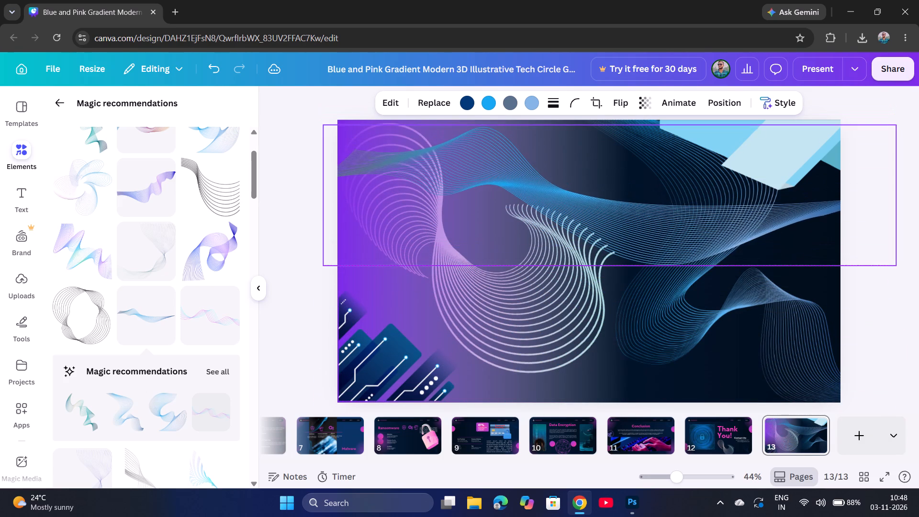
left_click_drag(777, 222, 777, 220)
left_click(918, 300)
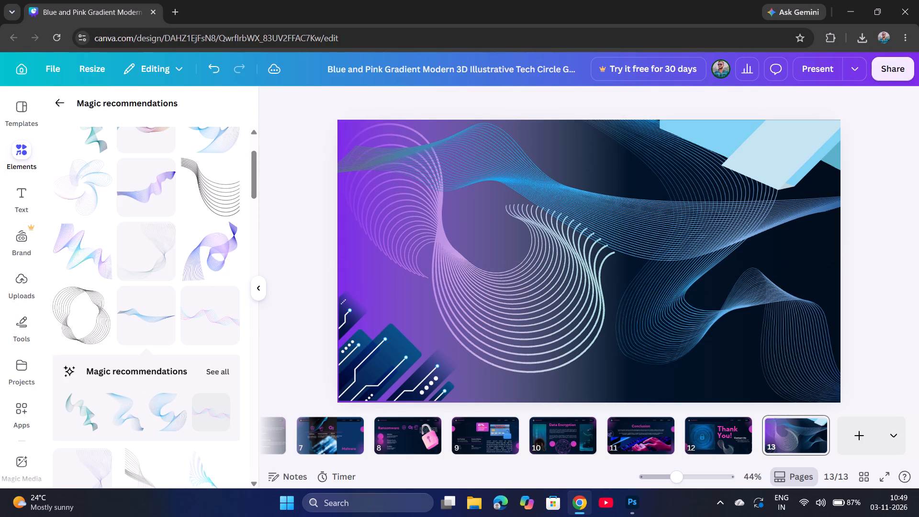
Add the looping blue-purple ribbon line graphic, enlarged to taller than the page, over page 13's right half, overhanging the top and right edges.
scroll(130, 341, "down", 11)
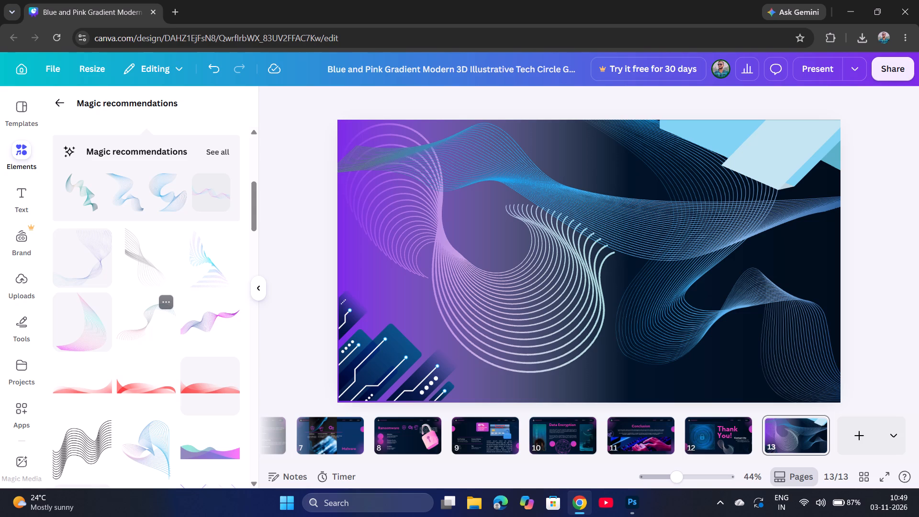
scroll(99, 362, "up", 10)
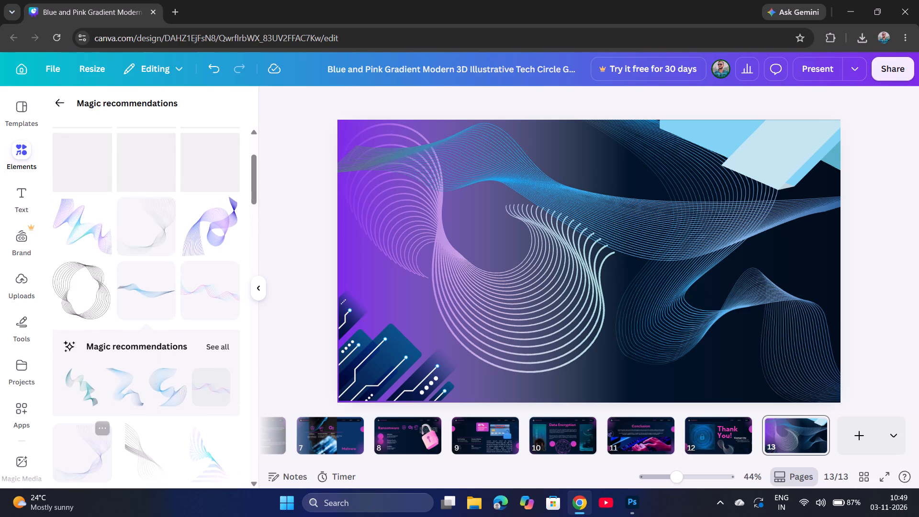
scroll(99, 362, "up", 8)
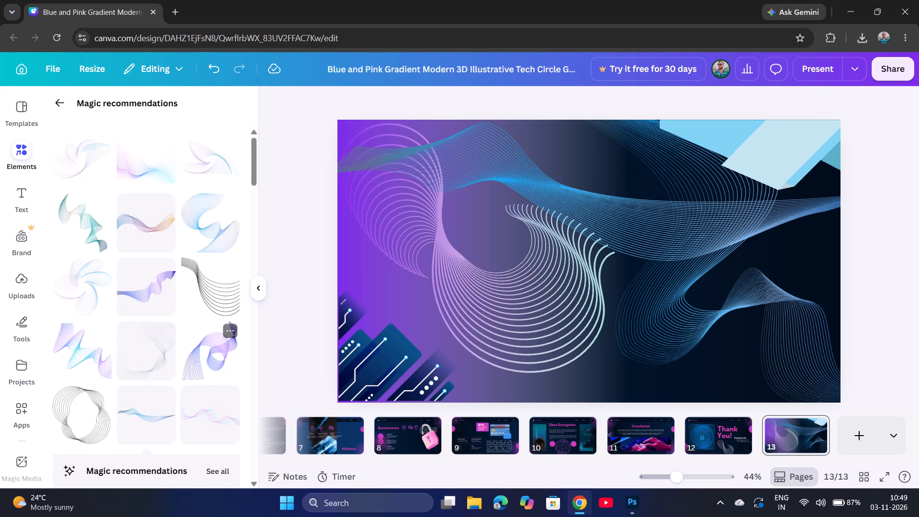
left_click(214, 362)
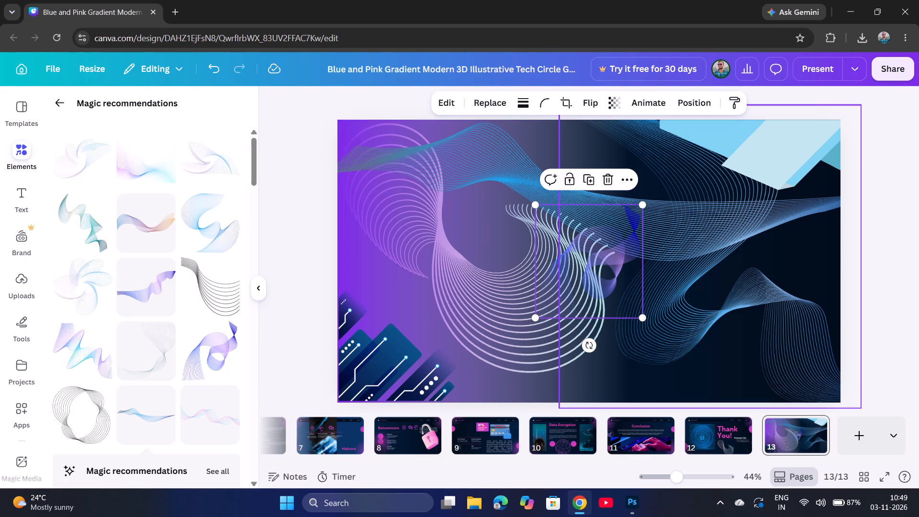
left_click_drag(645, 319, 748, 505)
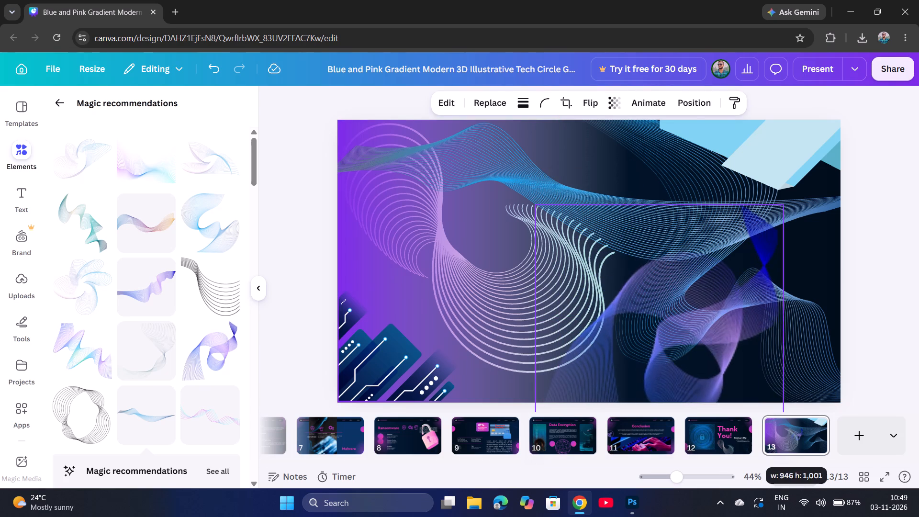
left_click_drag(748, 505, 905, 483)
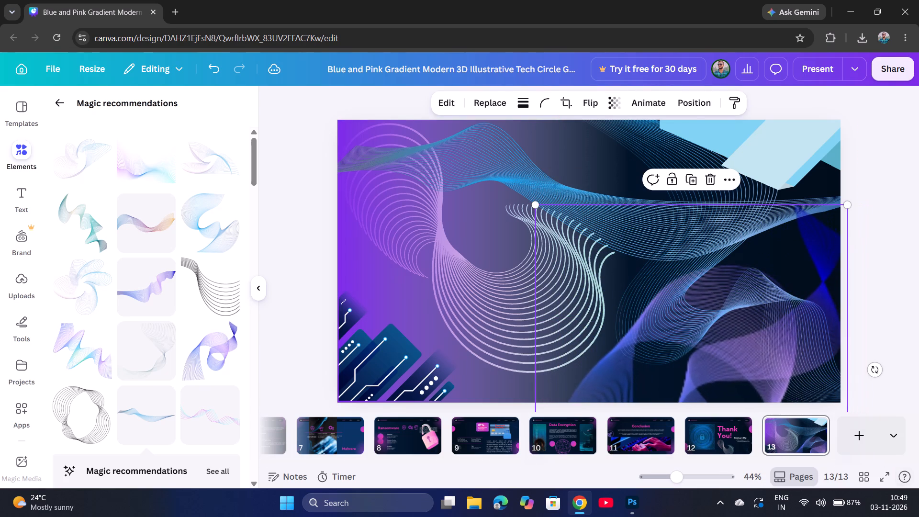
left_click_drag(721, 335, 699, 198)
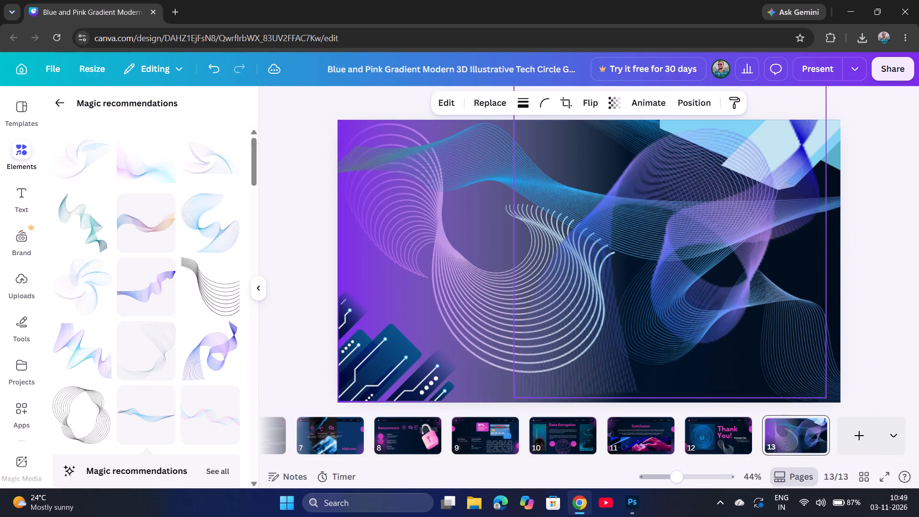
left_click_drag(699, 198, 743, 197)
left_click(903, 203)
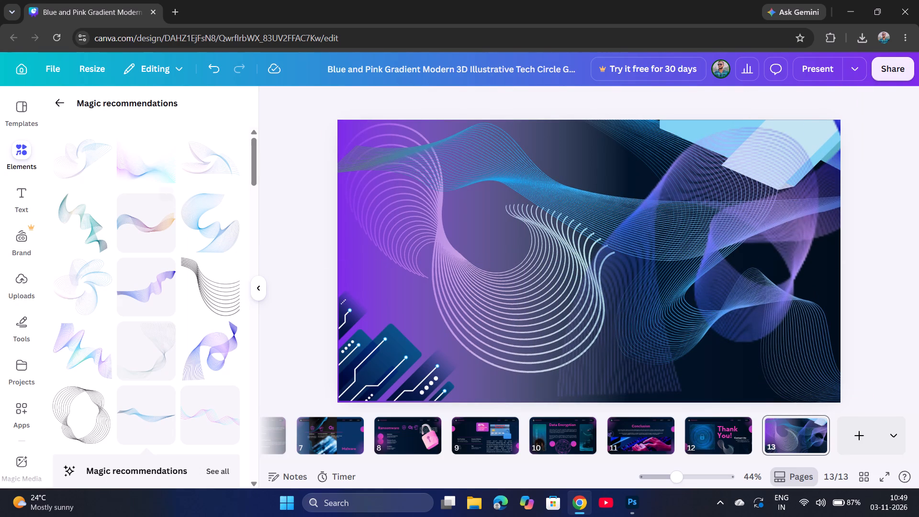
Add the light blue swirl line graphic over the middle of page 13, enlarged to about 1,452 by 1,474.
left_click(228, 233)
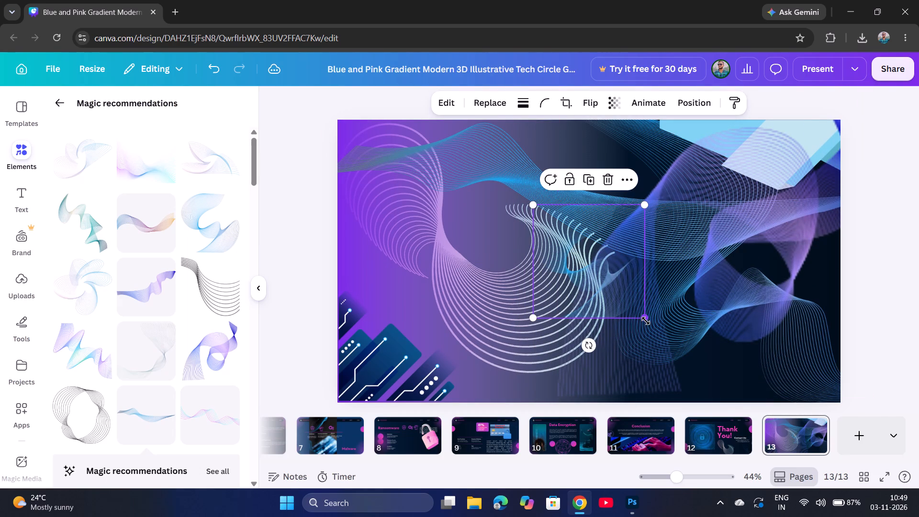
left_click_drag(646, 321, 863, 406)
left_click_drag(648, 289, 504, 198)
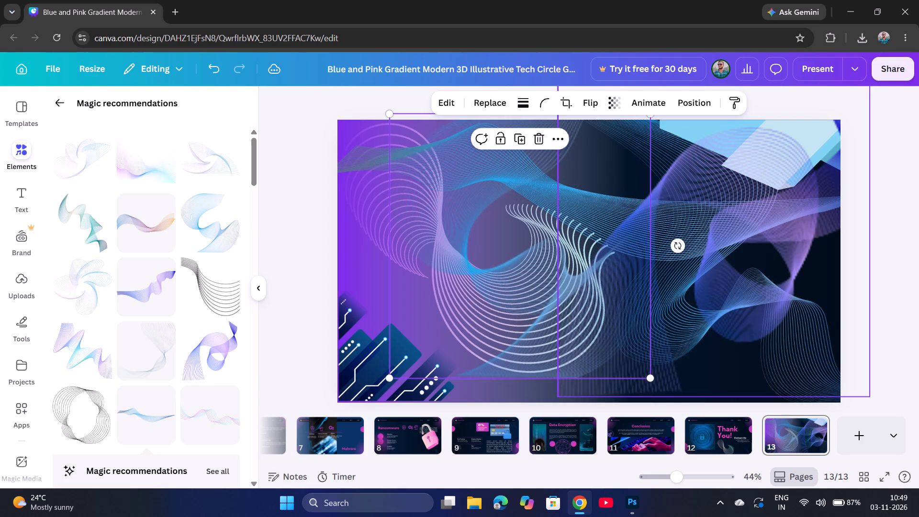
left_click_drag(650, 376, 821, 448)
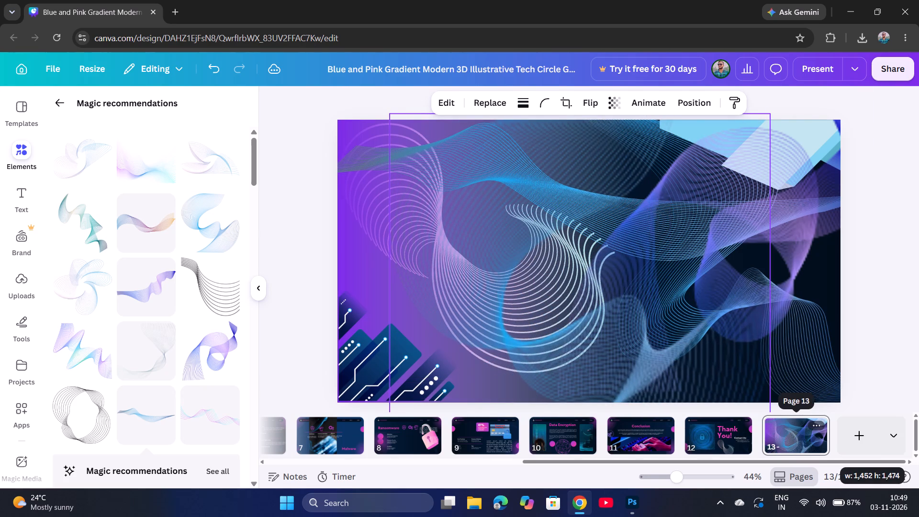
left_click(870, 301)
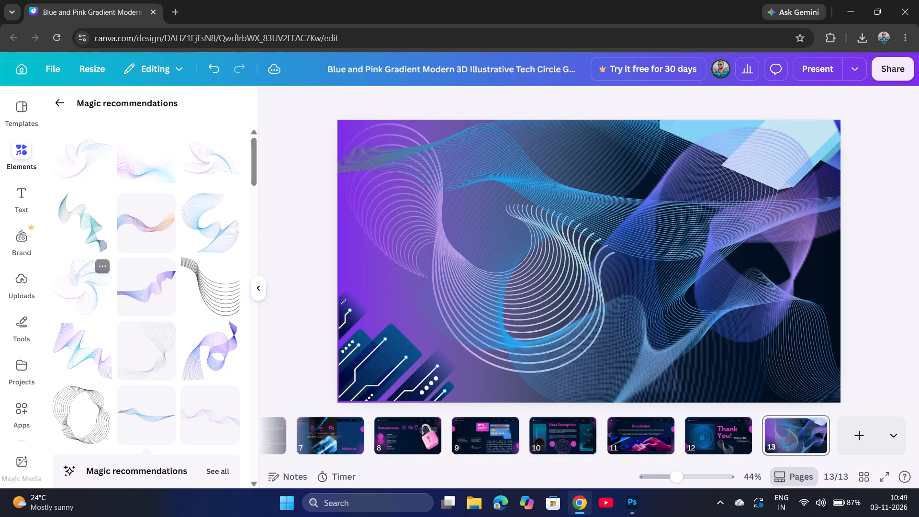
Add the purple-blue rising wave graphic, enlarged to slightly wider than the page, so that it spans all of page 13.
left_click(136, 296)
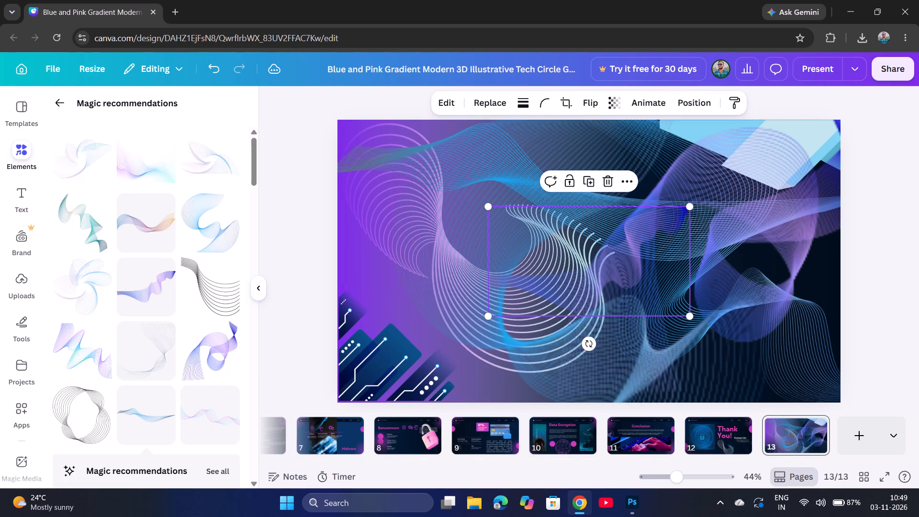
left_click_drag(485, 318, 88, 462)
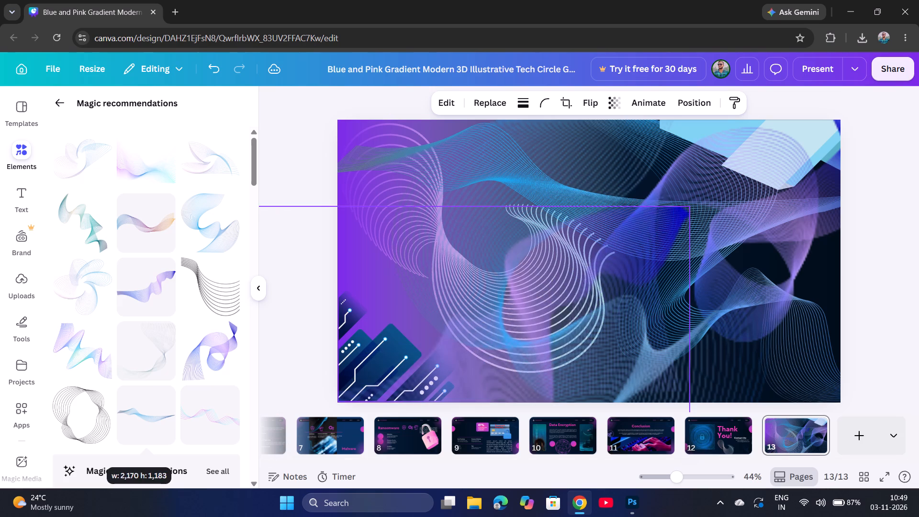
left_click_drag(88, 462, 87, 453)
left_click_drag(457, 342, 638, 253)
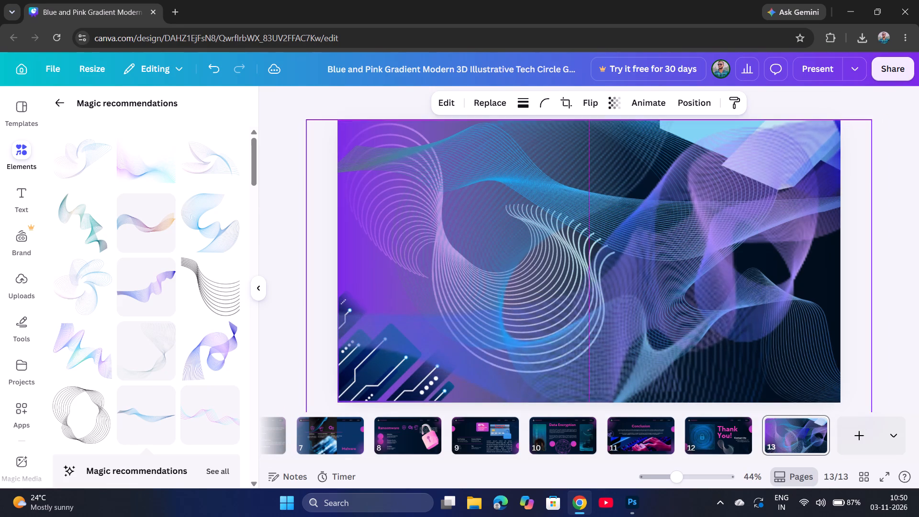
left_click_drag(638, 253, 631, 249)
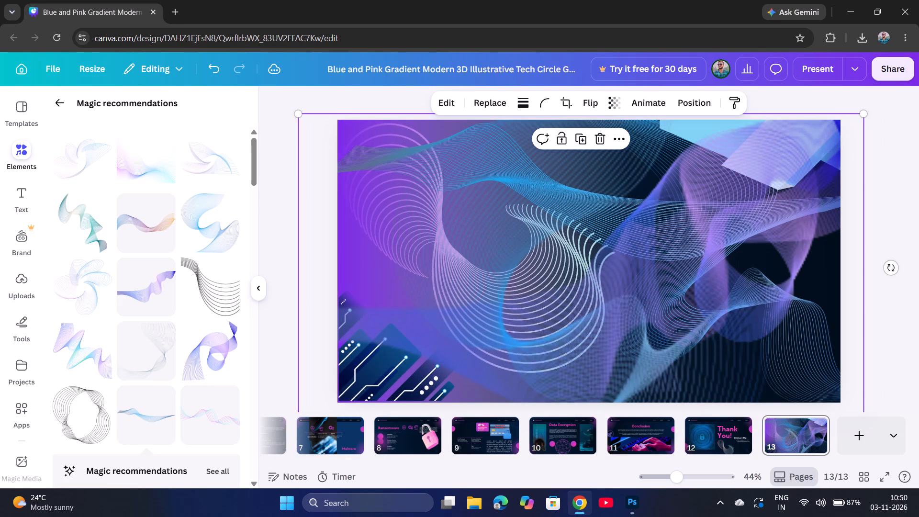
left_click(285, 248)
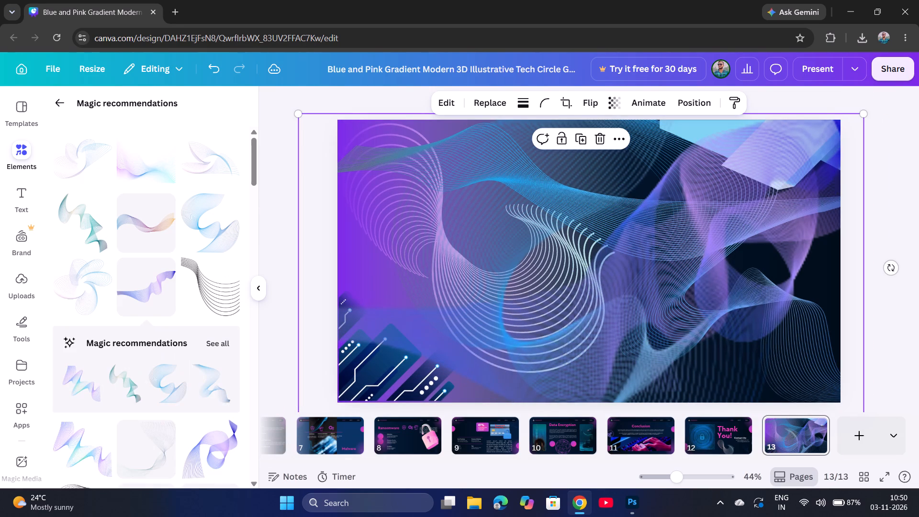
Add the light blue hexagon network graphic, enlarged to taller than the page, flush with page 13's left edge and overhanging its top.
scroll(200, 379, "down", 10)
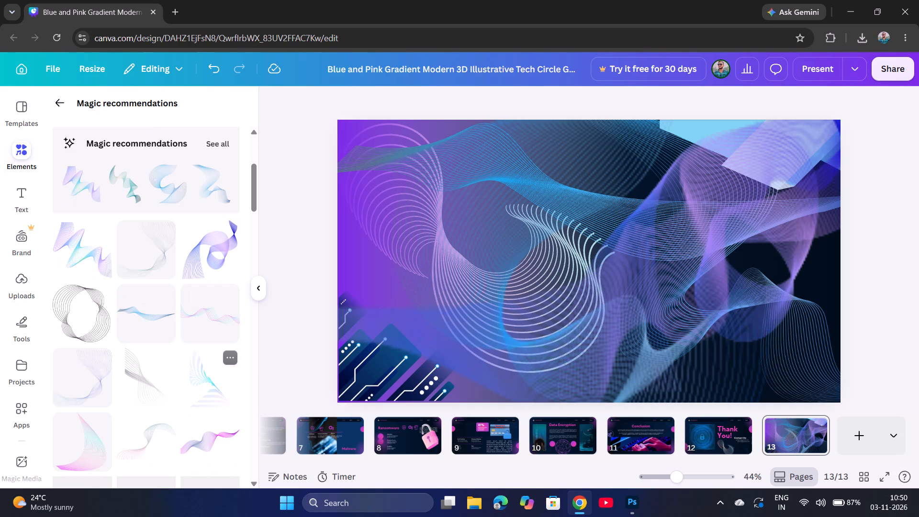
scroll(200, 379, "down", 7)
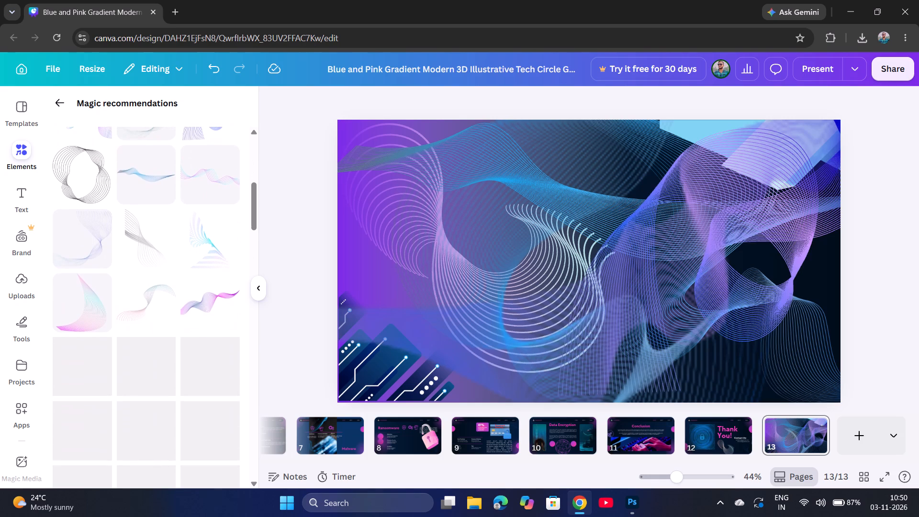
scroll(200, 379, "down", 11)
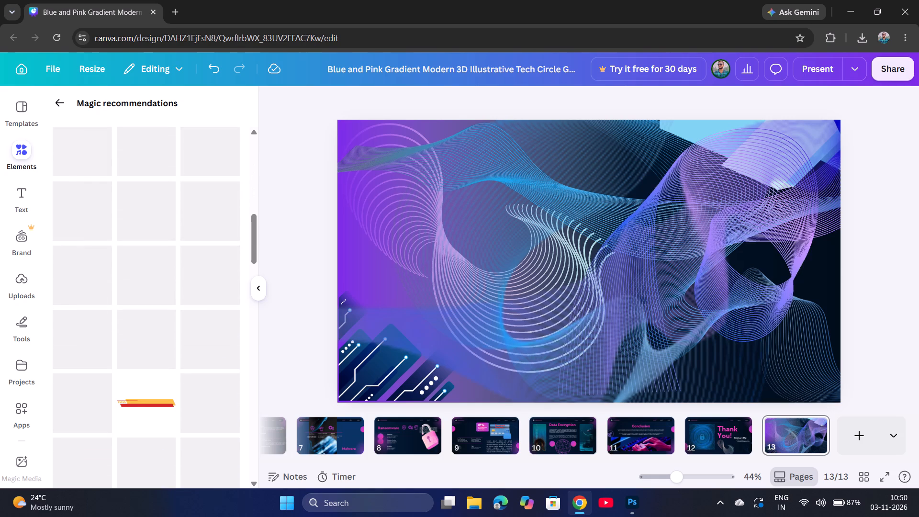
scroll(200, 379, "down", 6)
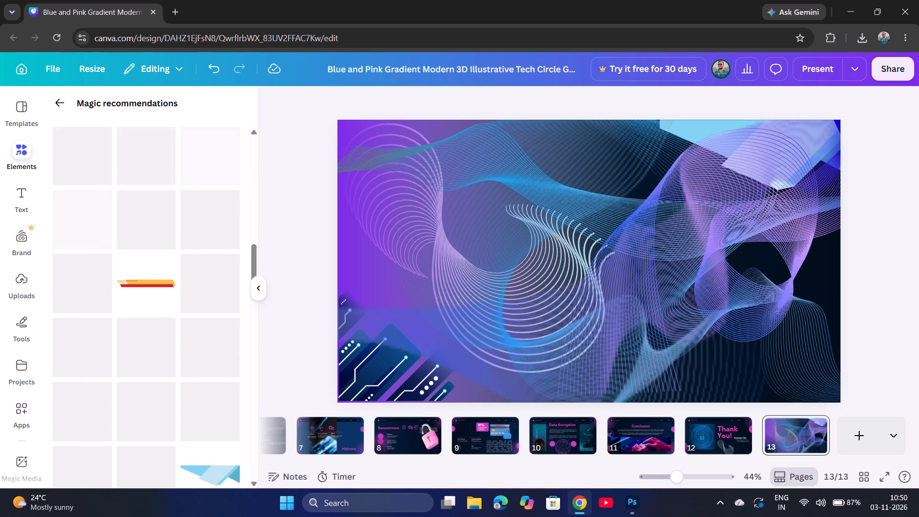
scroll(200, 379, "down", 6)
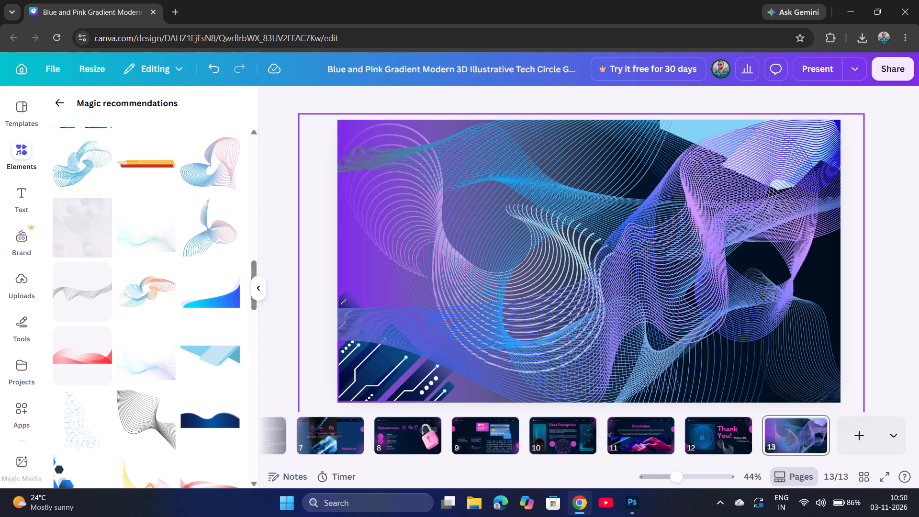
left_click(85, 430)
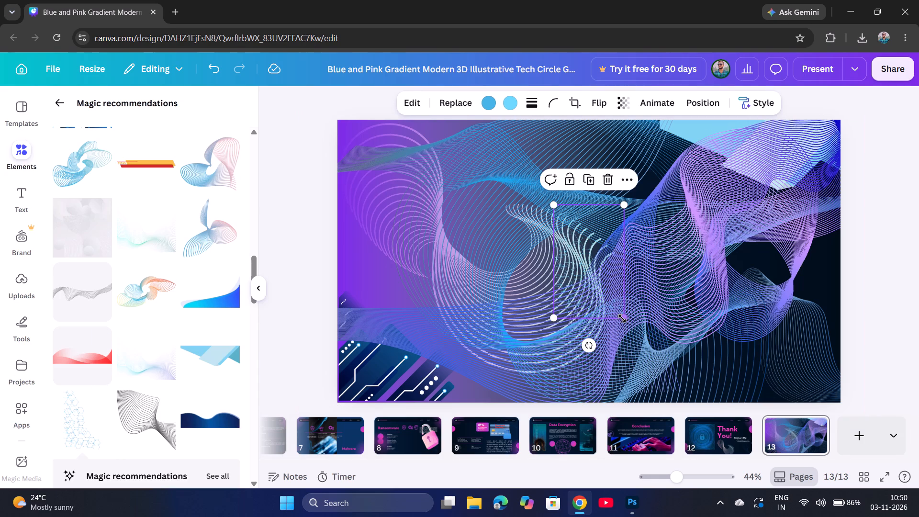
left_click_drag(622, 318, 900, 451)
left_click_drag(655, 346, 425, 276)
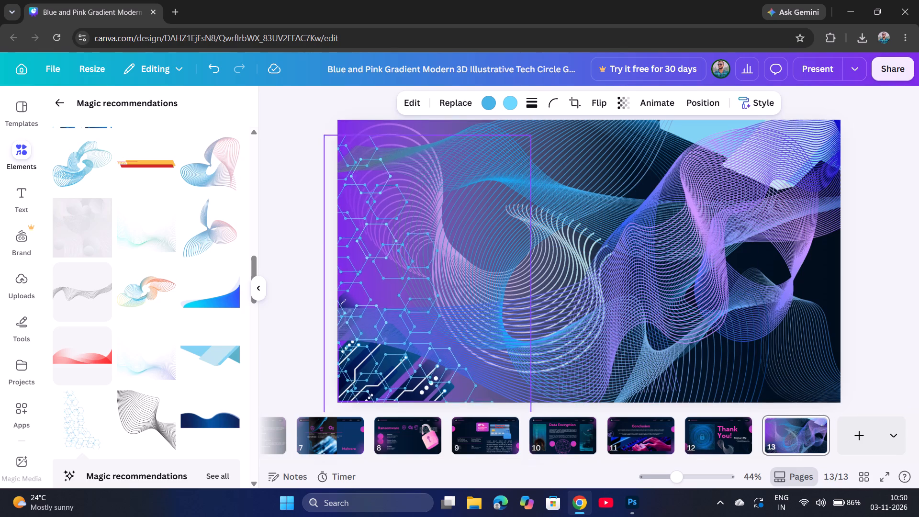
left_click_drag(425, 276, 437, 245)
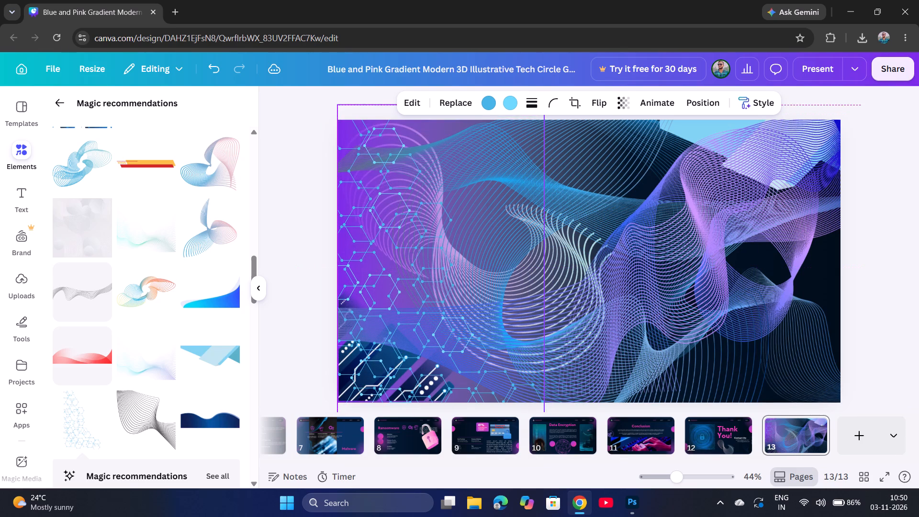
left_click_drag(437, 245, 437, 245)
left_click(311, 368)
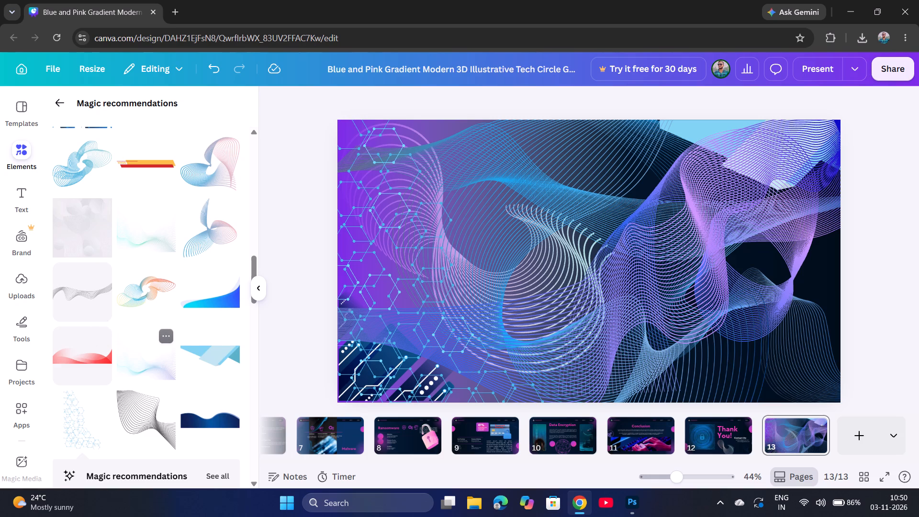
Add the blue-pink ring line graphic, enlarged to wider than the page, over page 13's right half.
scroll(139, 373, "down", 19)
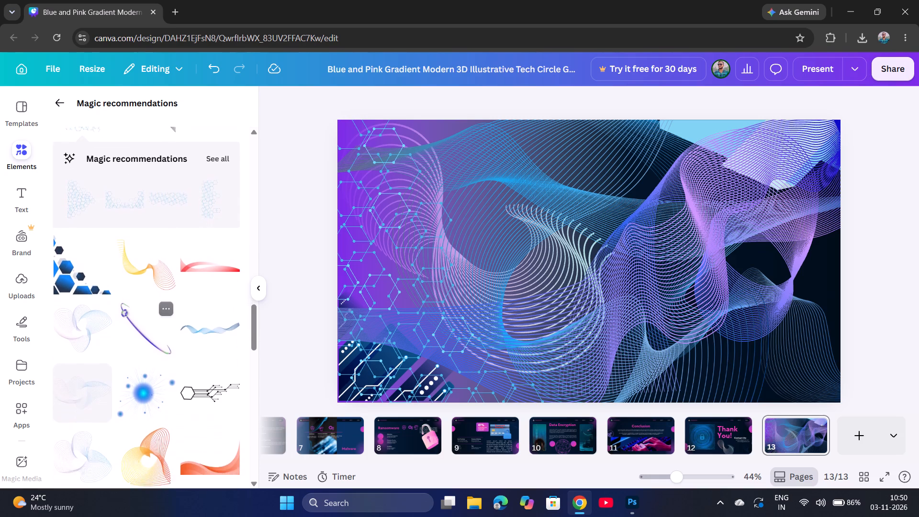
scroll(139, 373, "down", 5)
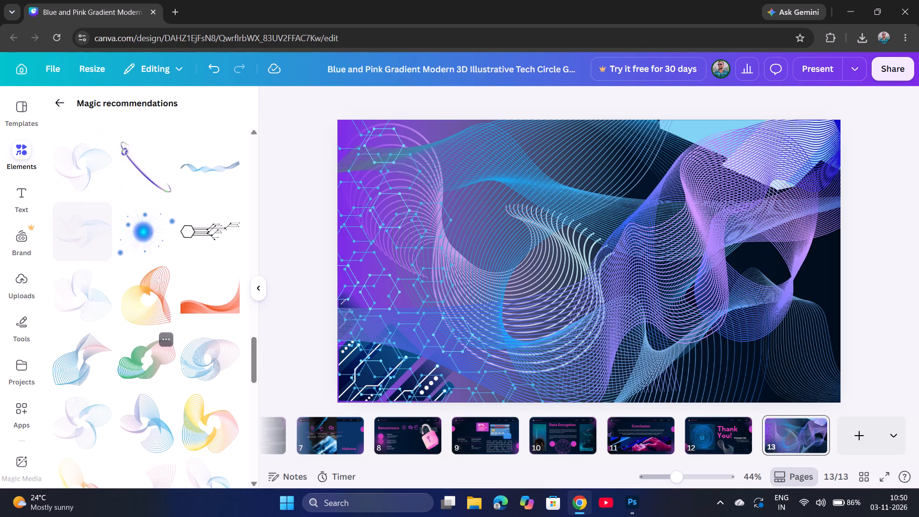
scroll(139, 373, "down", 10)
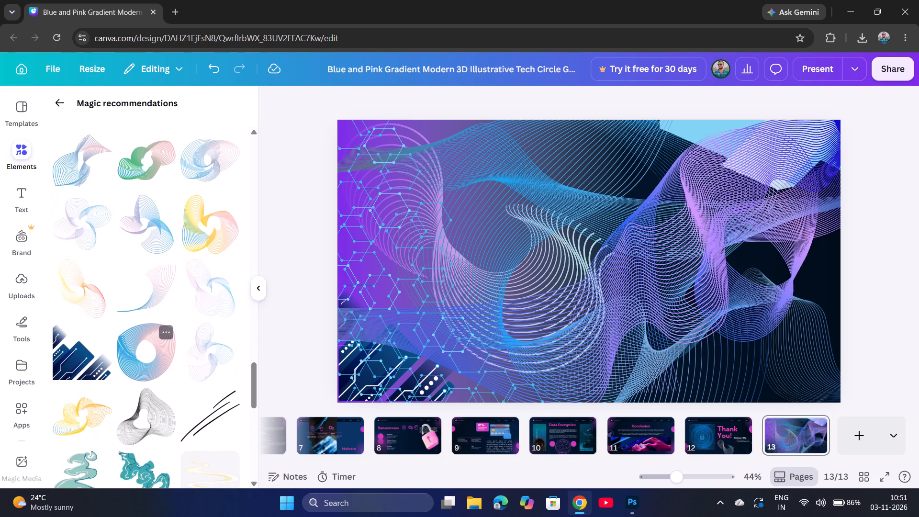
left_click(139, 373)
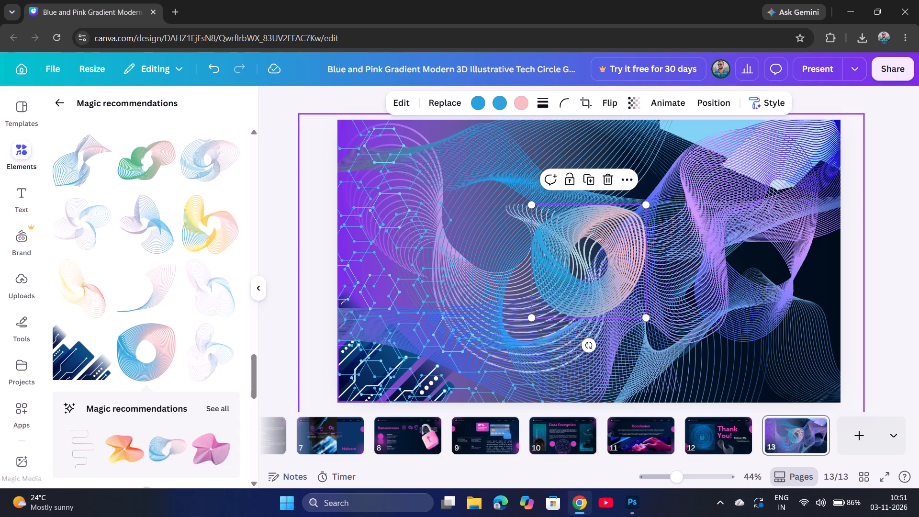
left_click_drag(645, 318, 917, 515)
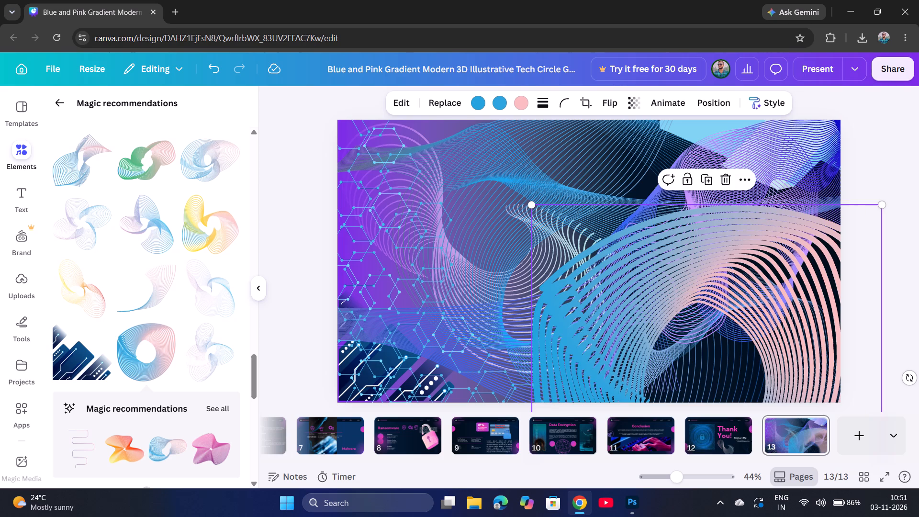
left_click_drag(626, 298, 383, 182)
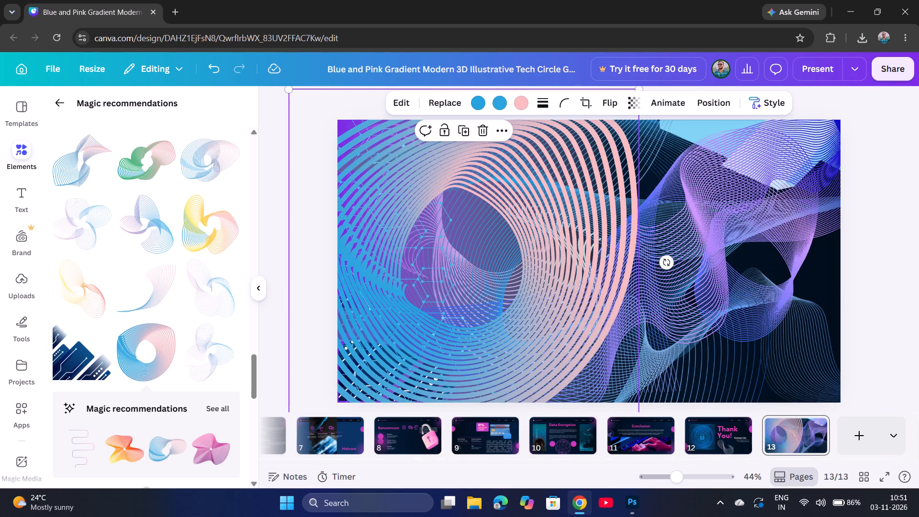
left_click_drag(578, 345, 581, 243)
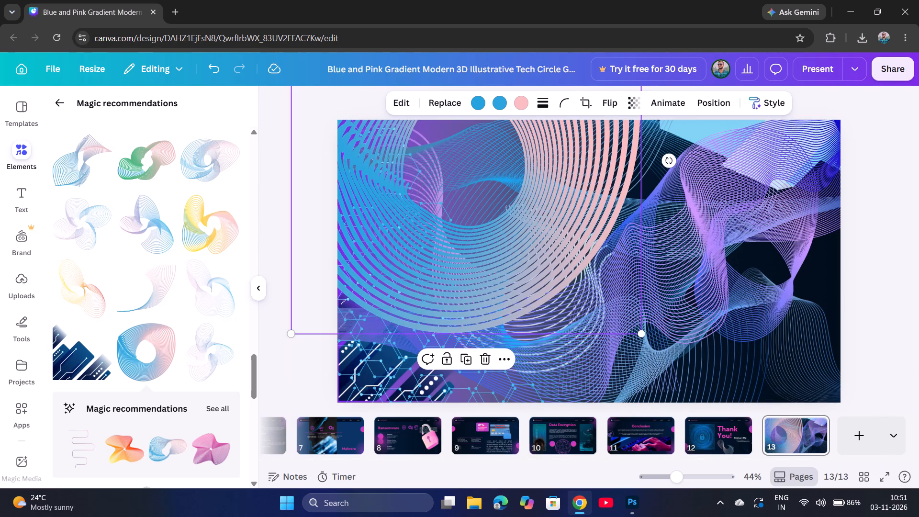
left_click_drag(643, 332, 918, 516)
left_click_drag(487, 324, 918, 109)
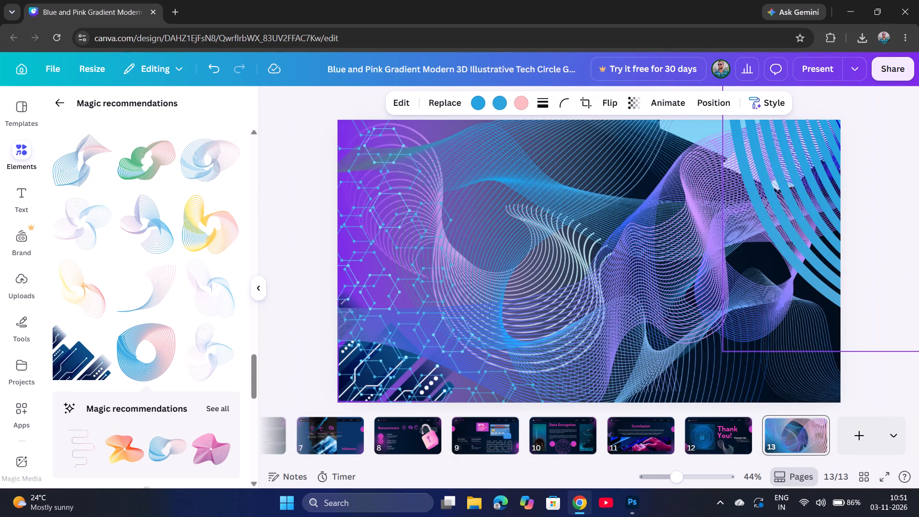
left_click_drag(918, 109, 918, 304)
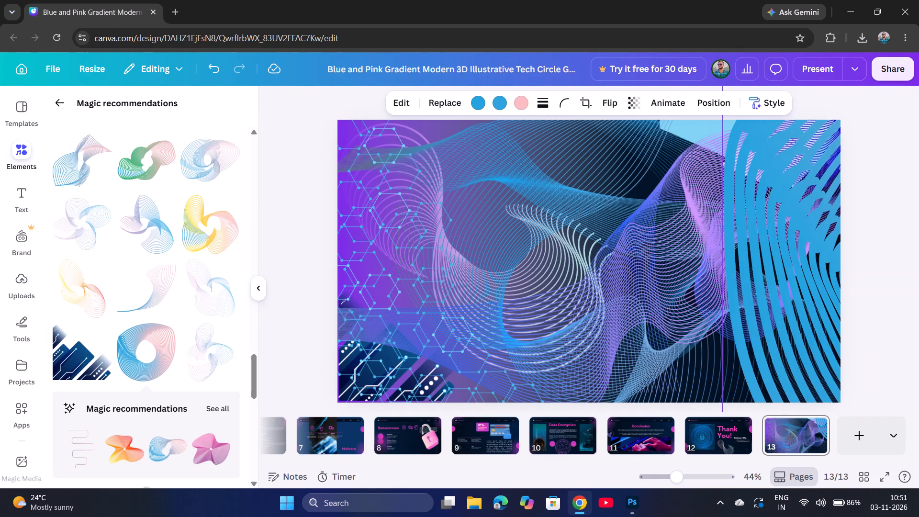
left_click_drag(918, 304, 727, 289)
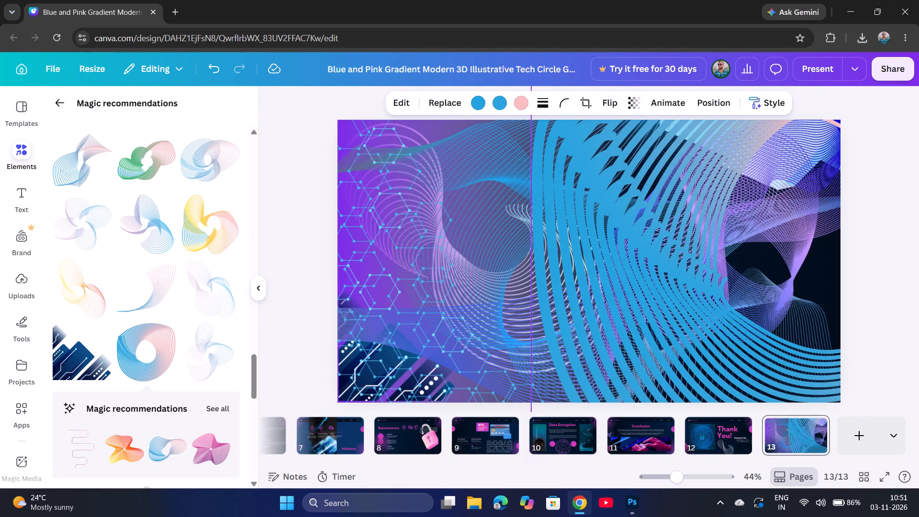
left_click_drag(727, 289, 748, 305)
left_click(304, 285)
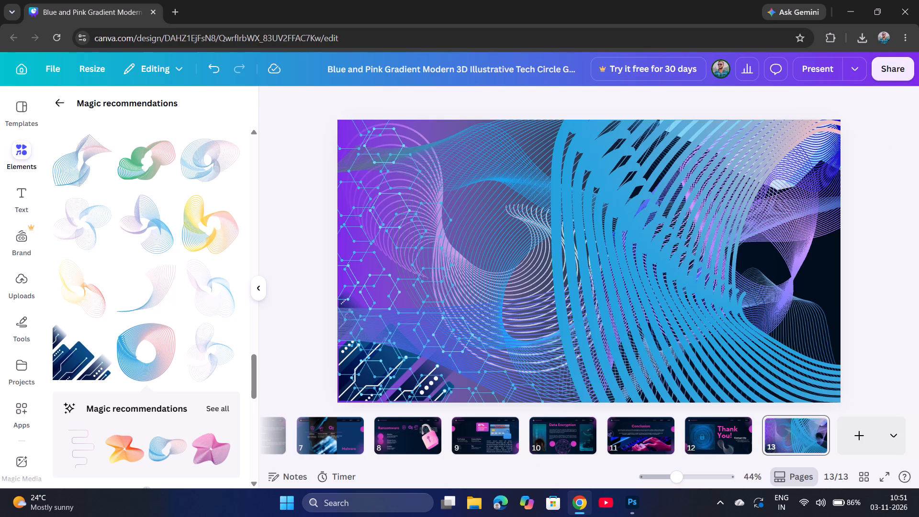
Add the pale pinwheel line graphic to page 13, enlarged to about half the page's width.
left_click(78, 227)
left_click_drag(652, 316, 656, 323)
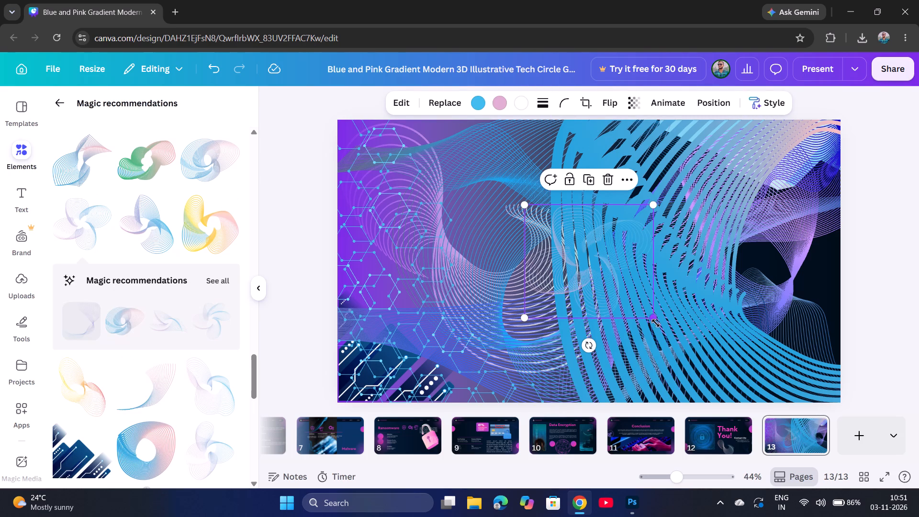
left_click_drag(656, 323, 825, 409)
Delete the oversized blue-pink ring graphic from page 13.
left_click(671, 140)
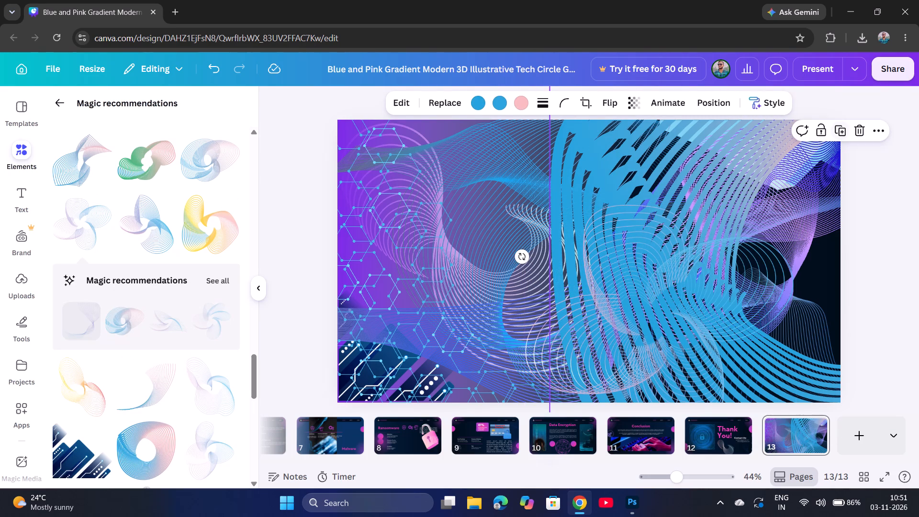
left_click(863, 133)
Move the pale pinwheel graphic to the middle of page 13 and enlarge it to slightly taller than the page.
left_click_drag(624, 289, 538, 230)
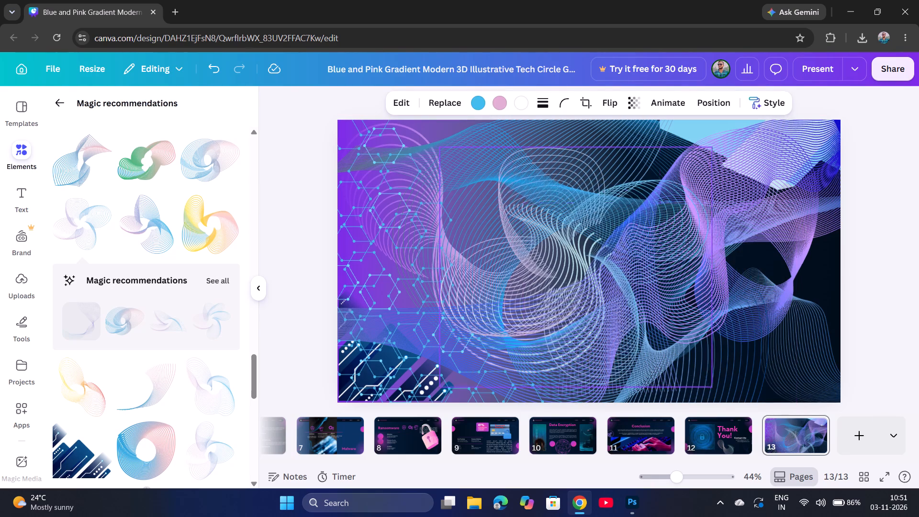
left_click_drag(538, 230, 535, 221)
left_click_drag(710, 378, 798, 434)
left_click_drag(643, 304, 628, 282)
left_click(880, 288)
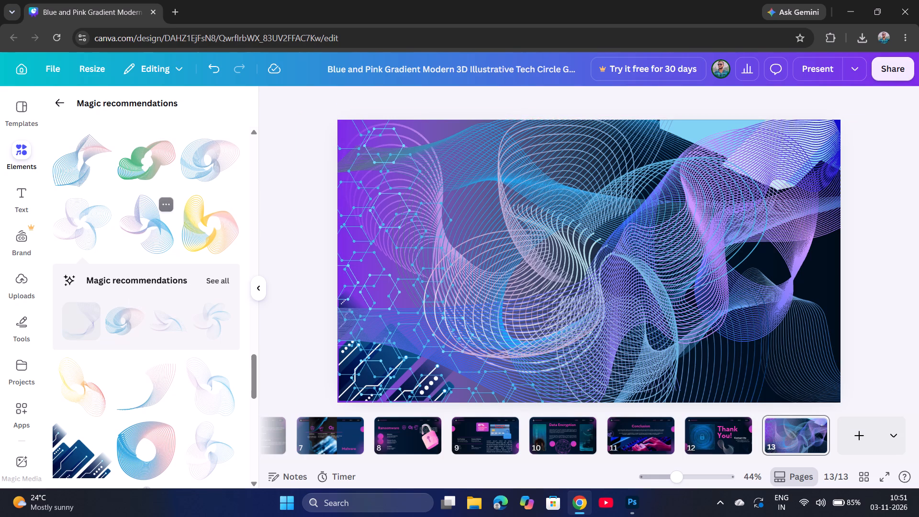
Add the blue-pink curved swoosh line graphic, enlarged to about 1,411 by 1,122, over the right part of page 13.
left_click(139, 386)
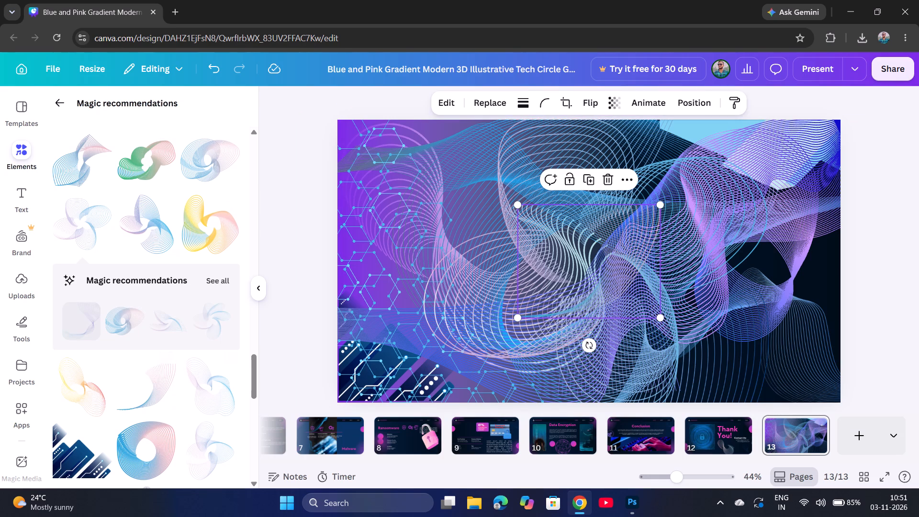
left_click_drag(531, 274, 692, 315)
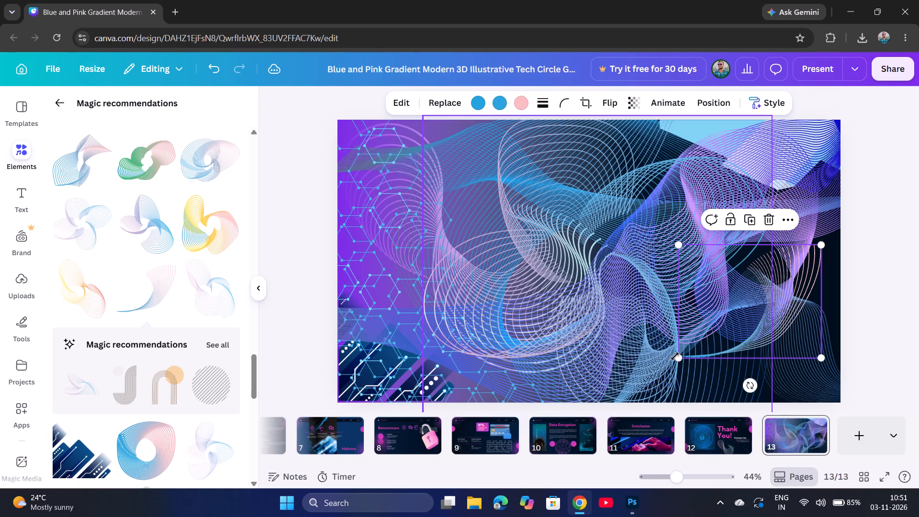
left_click_drag(676, 356, 379, 449)
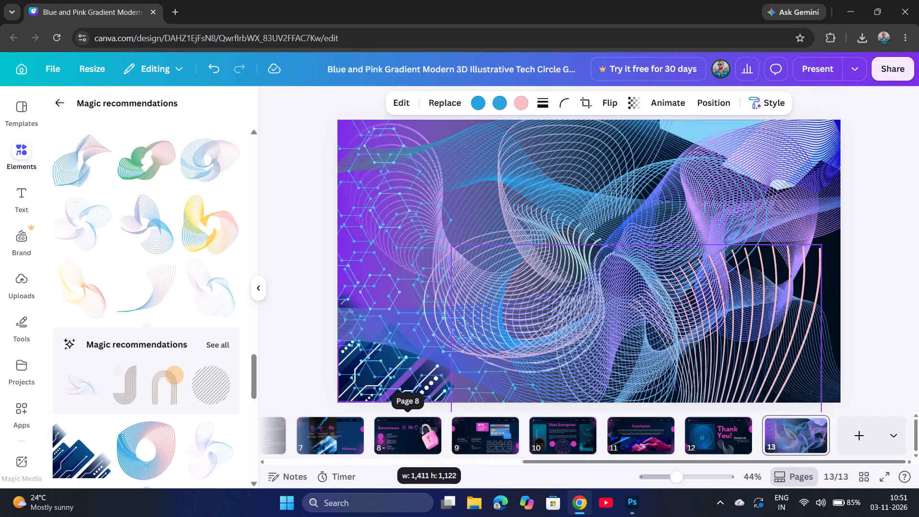
left_click_drag(379, 449, 377, 445)
left_click_drag(617, 335, 627, 237)
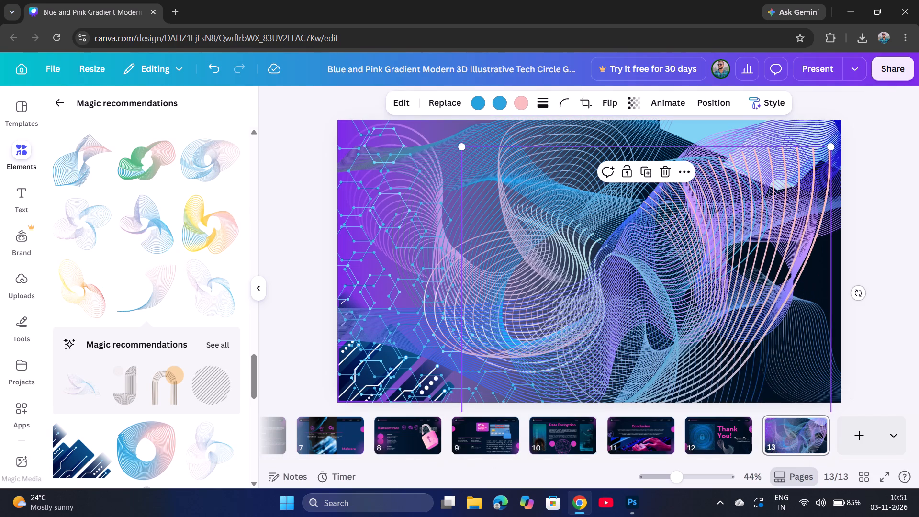
left_click_drag(648, 246, 662, 220)
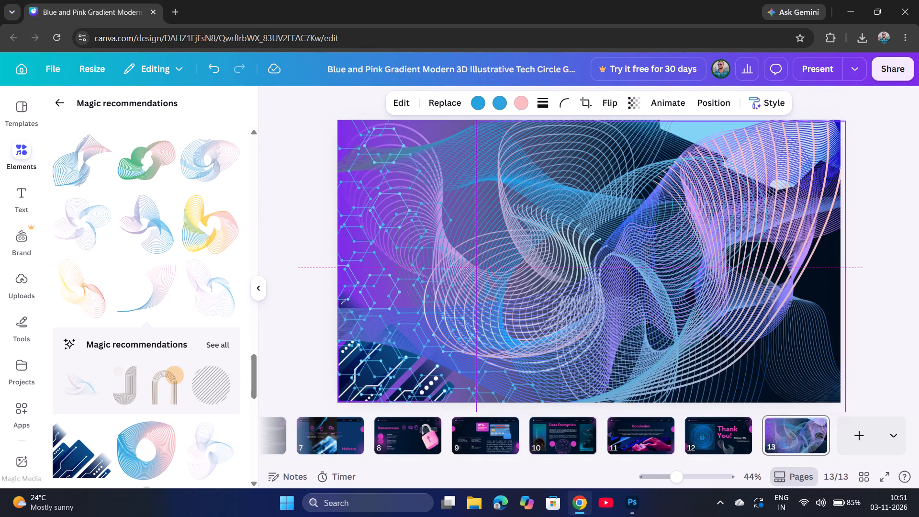
left_click_drag(662, 220, 630, 208)
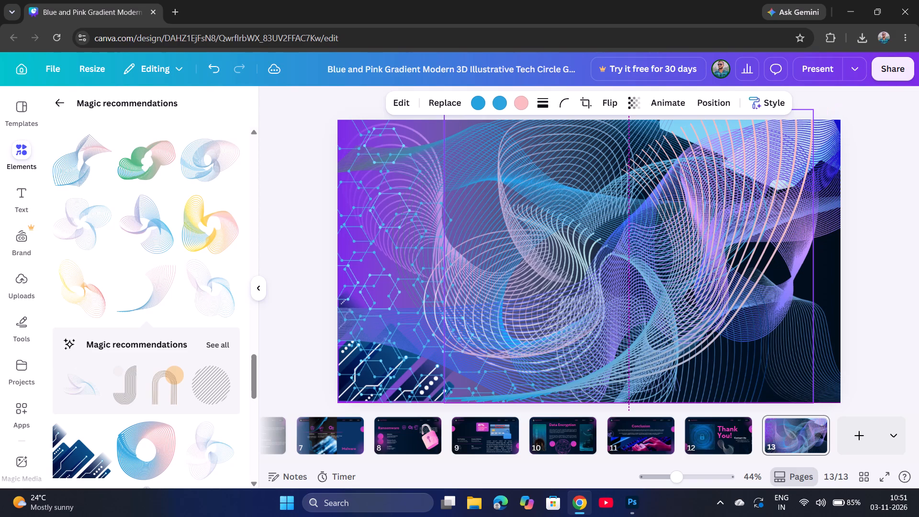
left_click_drag(630, 208, 635, 212)
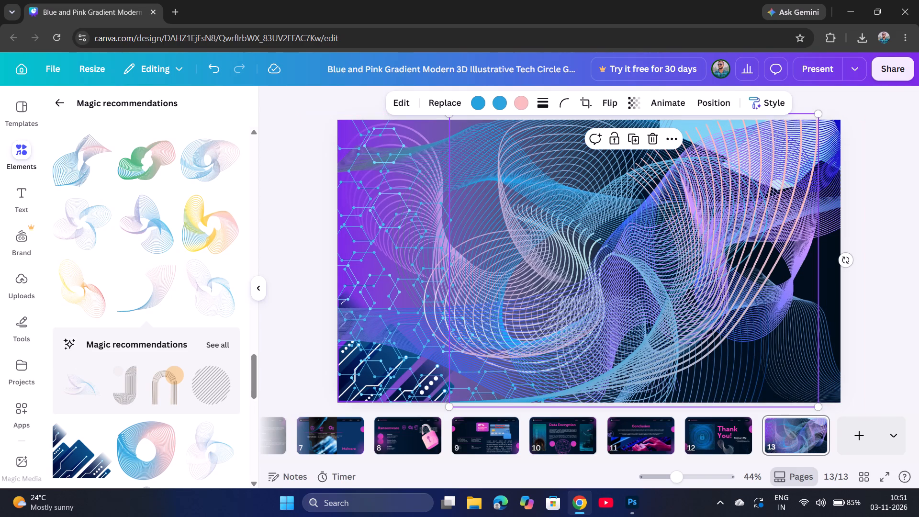
left_click(871, 228)
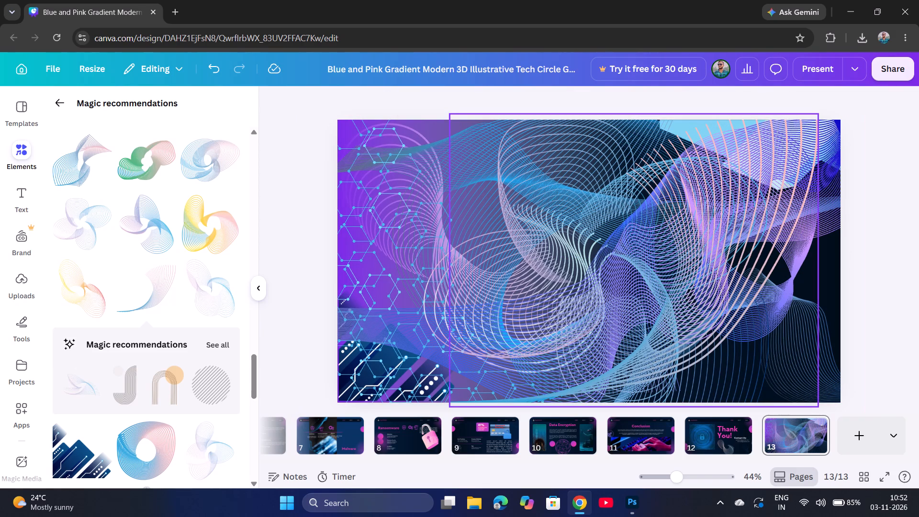
Add the striped J-shaped graphic with concentric circles, enlarged, at page 13's left side, slightly overhanging the left and bottom edges.
left_click(134, 390)
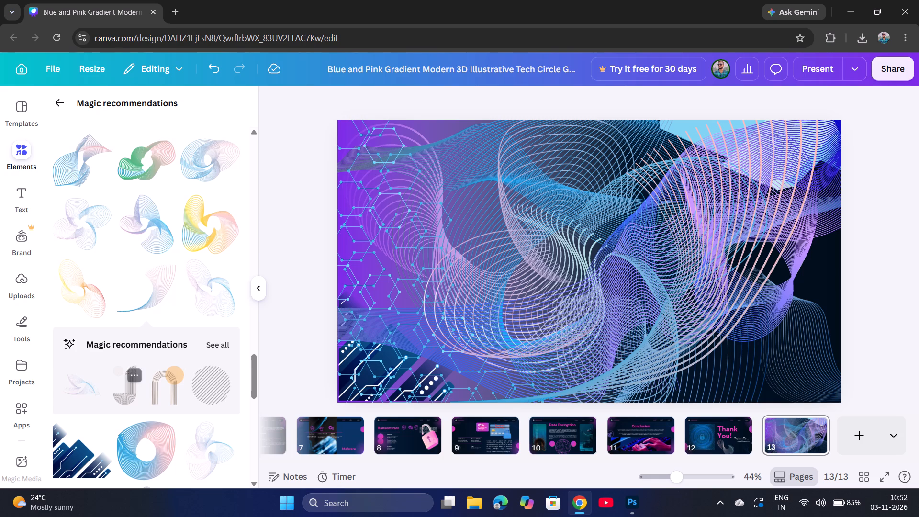
left_click_drag(626, 317, 627, 318)
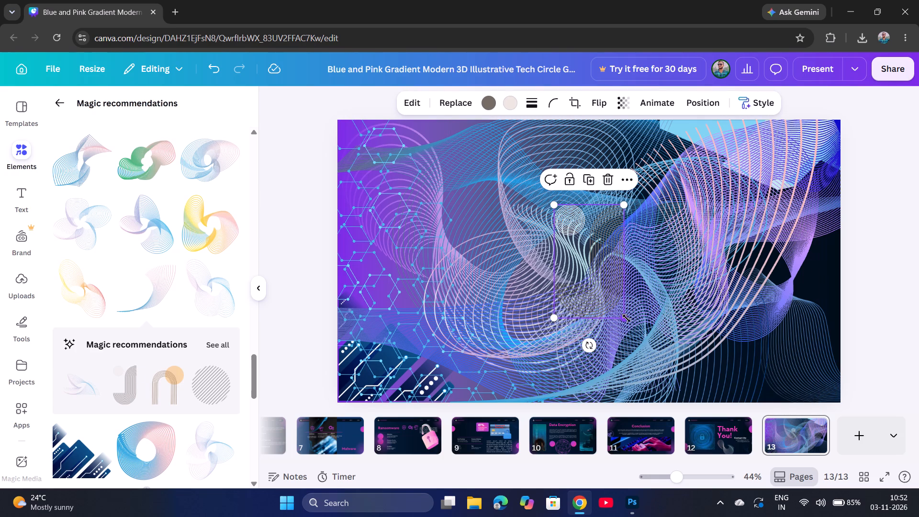
left_click_drag(627, 318, 747, 493)
left_click_drag(654, 345, 442, 269)
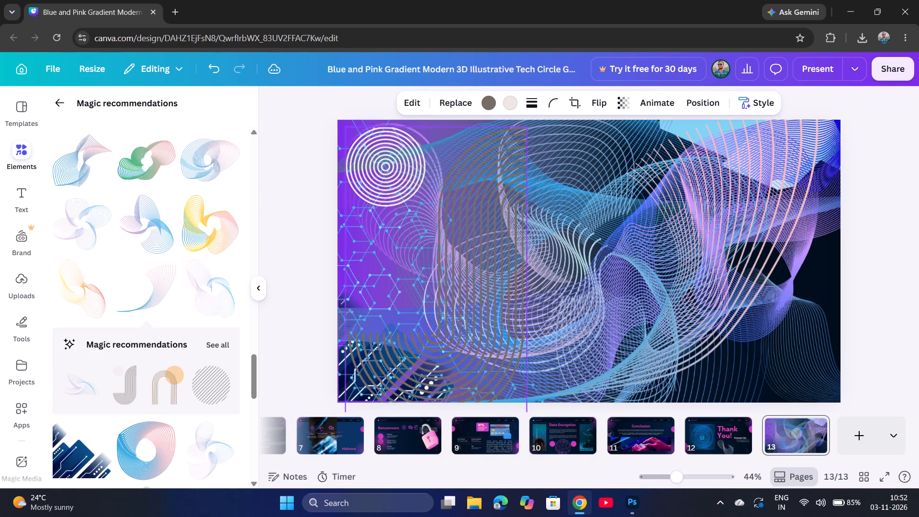
left_click_drag(442, 269, 434, 267)
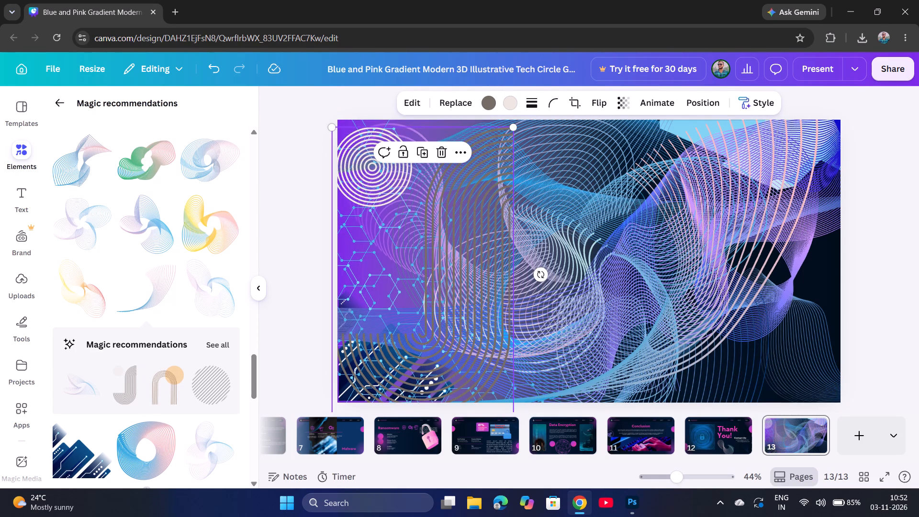
left_click(291, 335)
Add the graphic of an apple falling from a leafy branch to the middle of page 13.
scroll(149, 393, "down", 20)
scroll(149, 393, "down", 3)
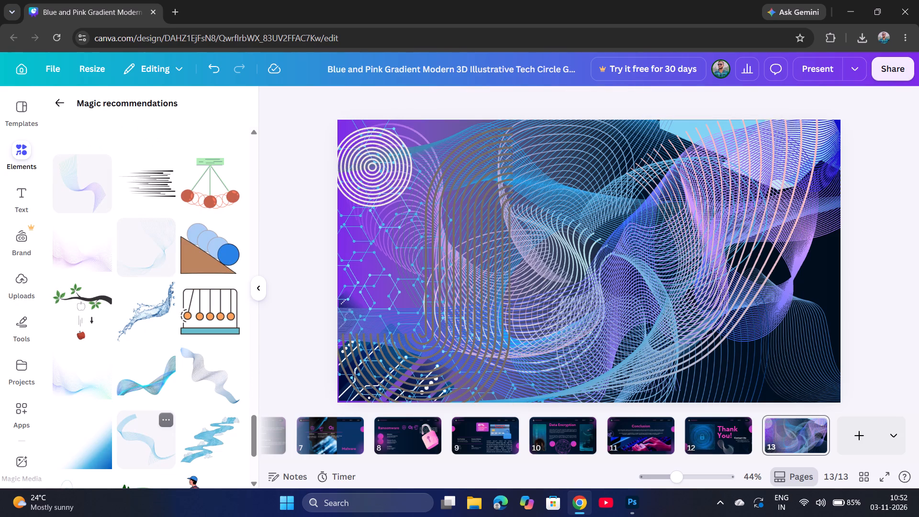
left_click(87, 318)
left_click(567, 270)
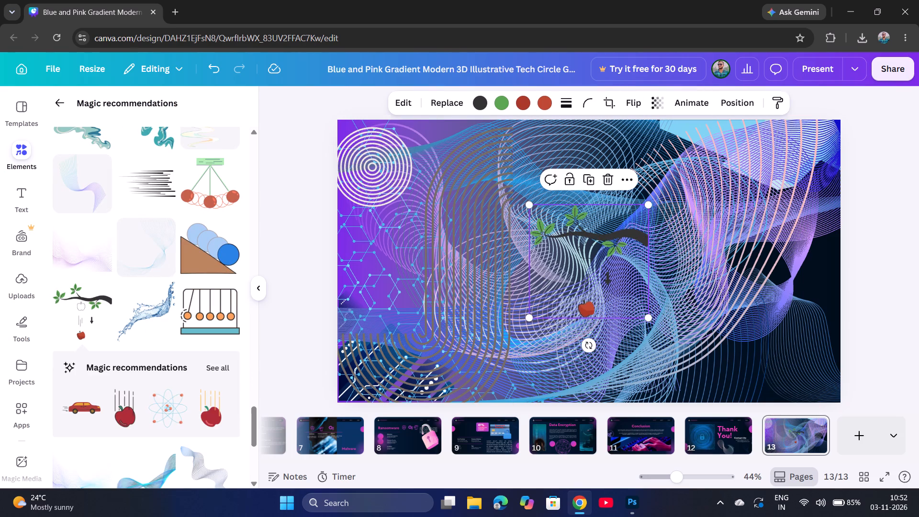
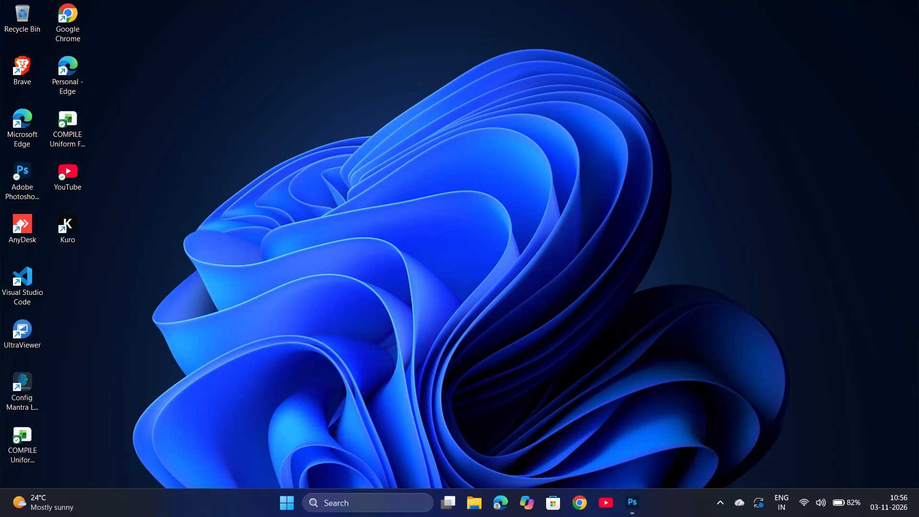
Open Chrome from the desktop, search the web for canva, and open the Canva website.
double_click(71, 32)
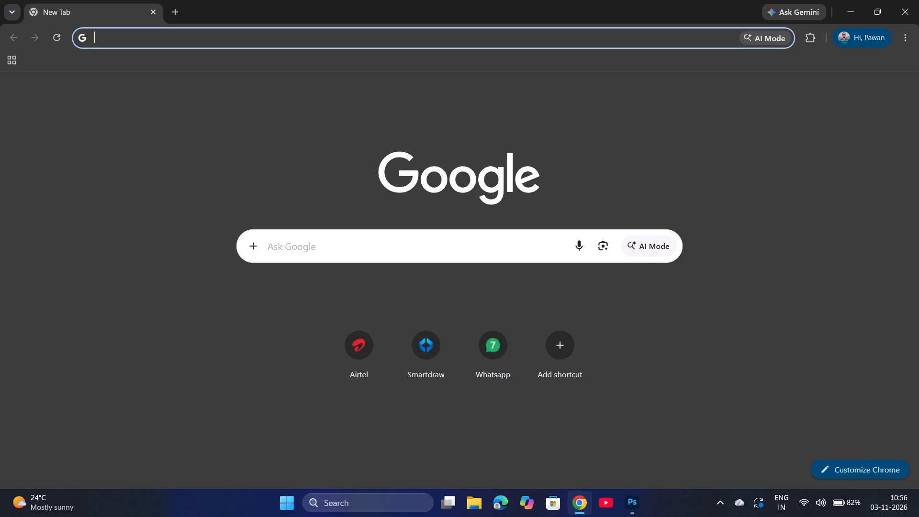
left_click(421, 254)
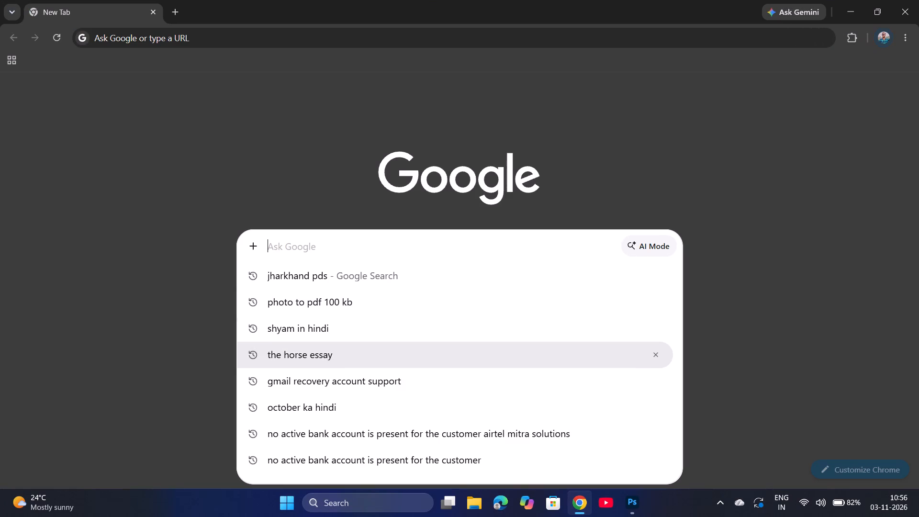
type("ca")
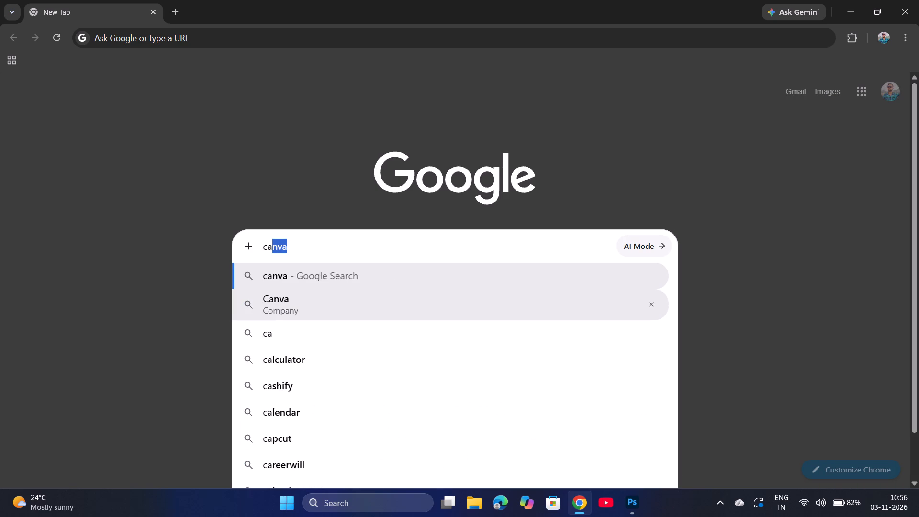
left_click(341, 292)
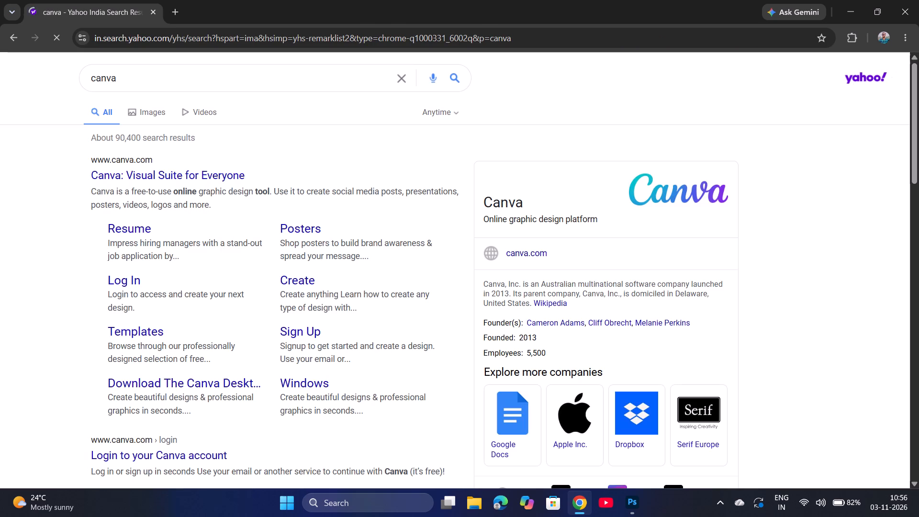
left_click(189, 186)
left_click(190, 173)
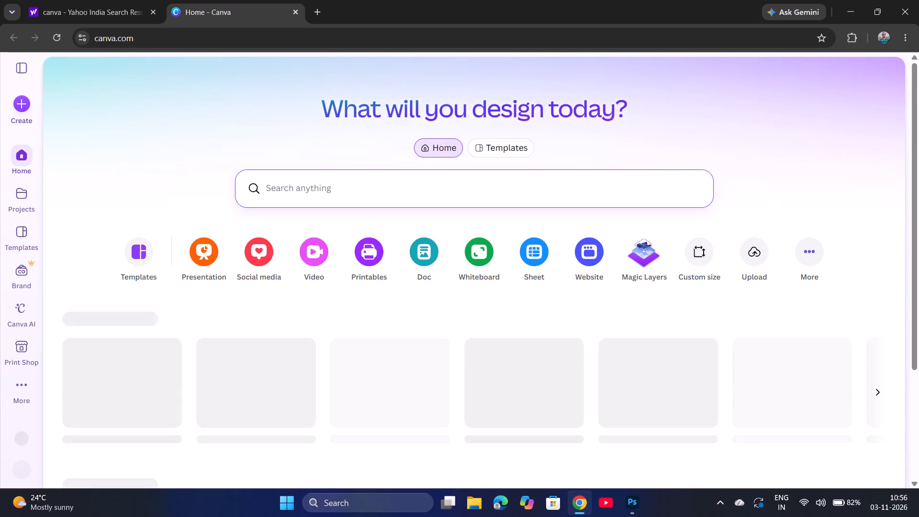
Create a new presentation and apply all 13 pages of the Black and Teal Modern Cybersecurity and Online Safety template.
left_click(202, 260)
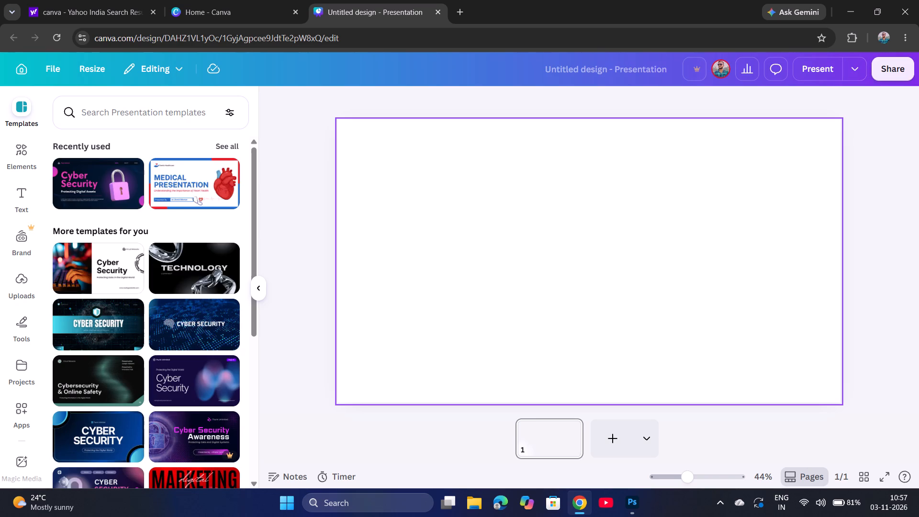
left_click(115, 375)
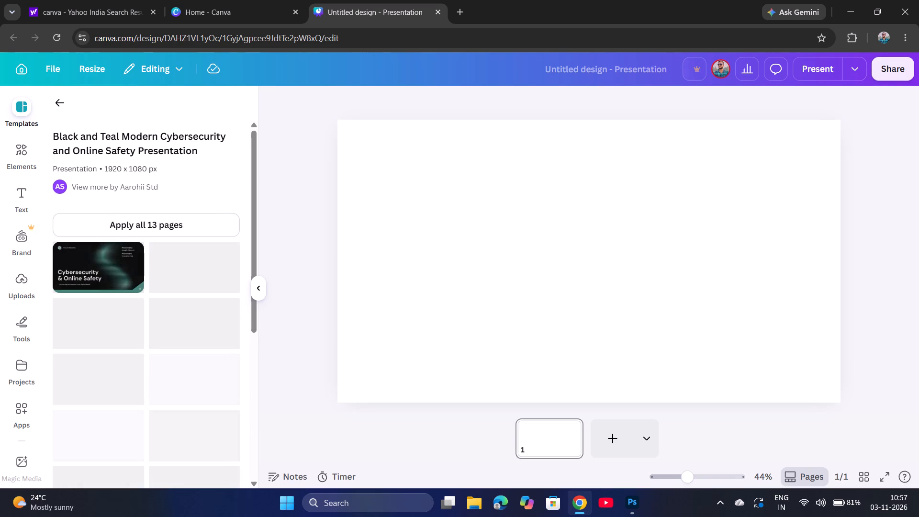
left_click(105, 269)
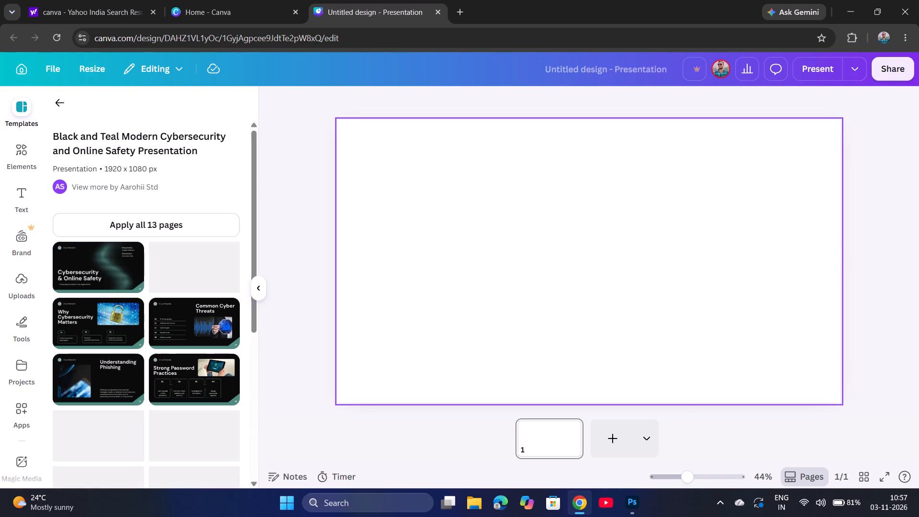
left_click(195, 234)
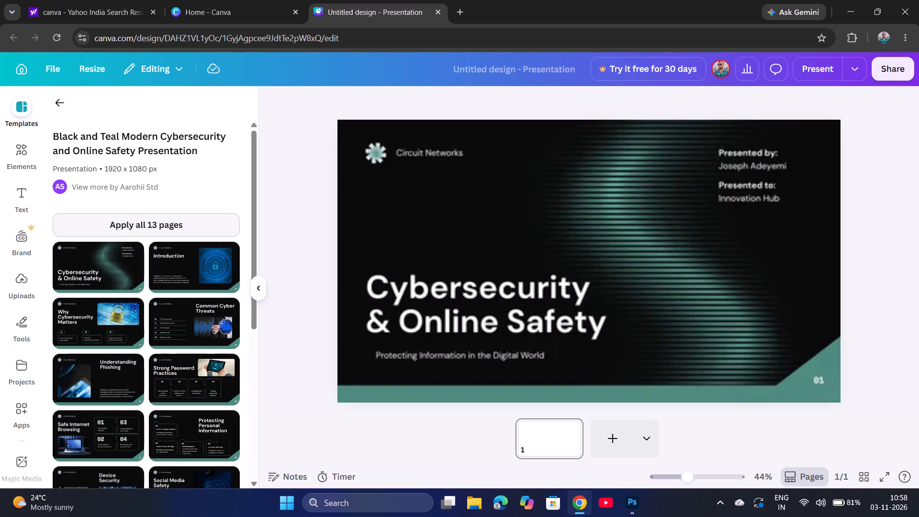
left_click(134, 224)
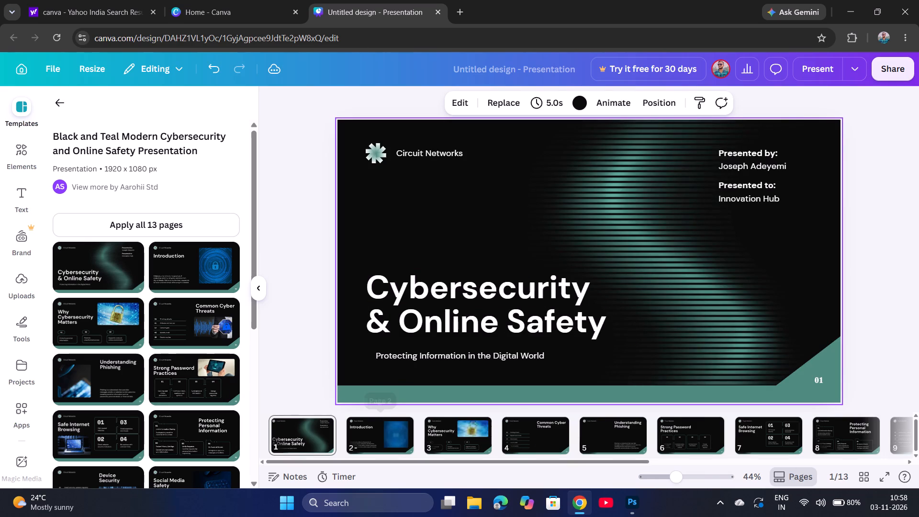
Look through pages 2 to 8 of the applied cybersecurity template, and return to the title page.
left_click(391, 445)
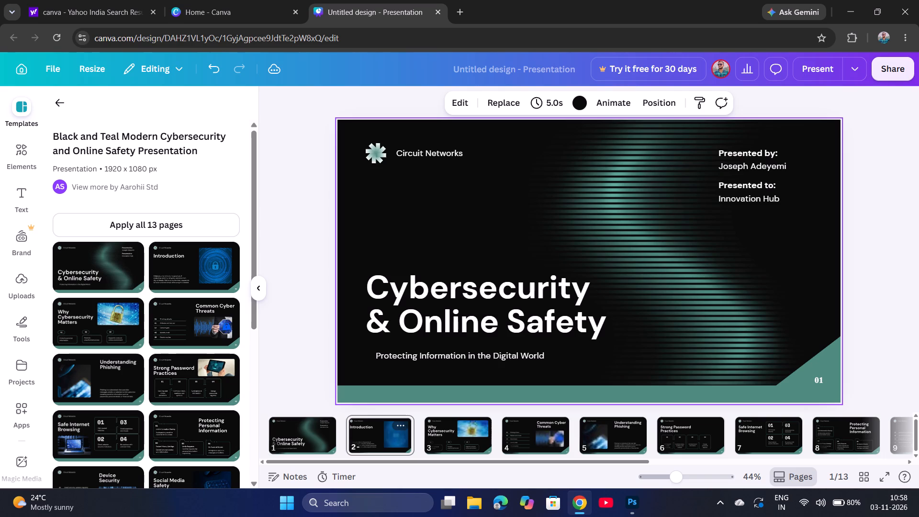
left_click_drag(449, 451, 450, 455)
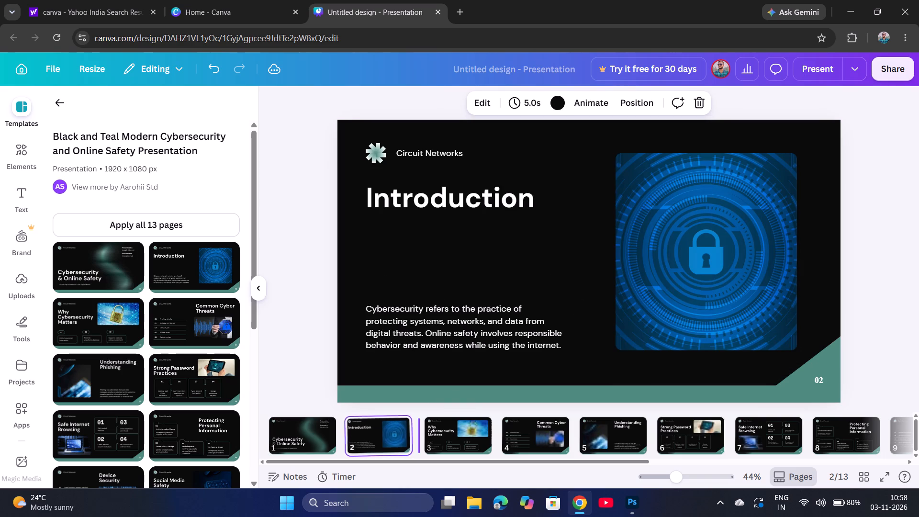
left_click(450, 453)
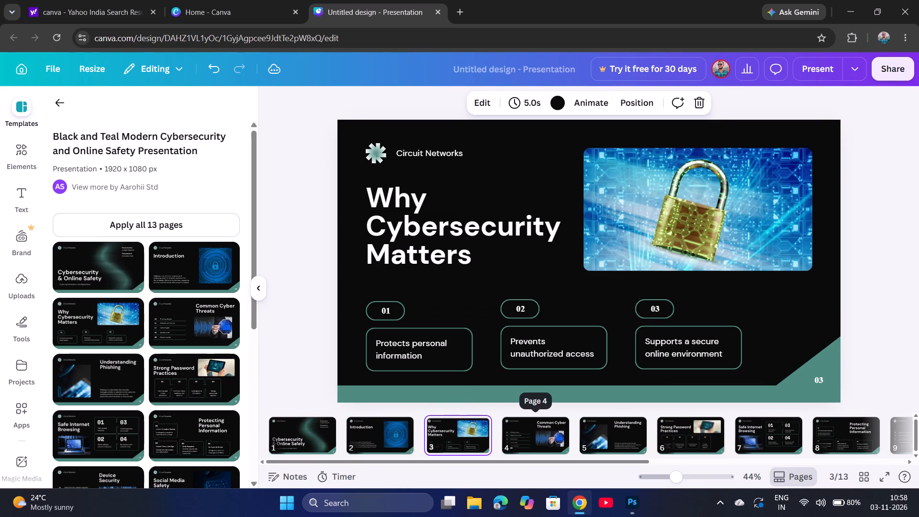
left_click(534, 439)
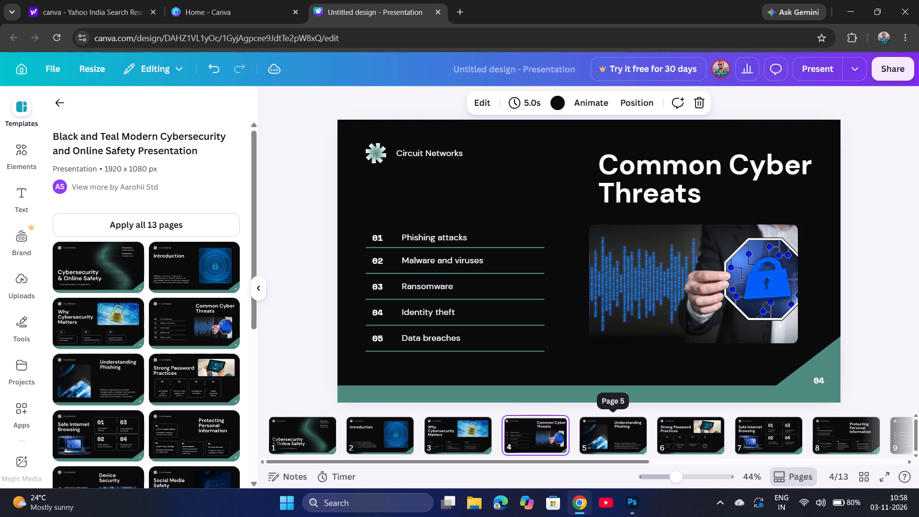
left_click(603, 439)
left_click(684, 441)
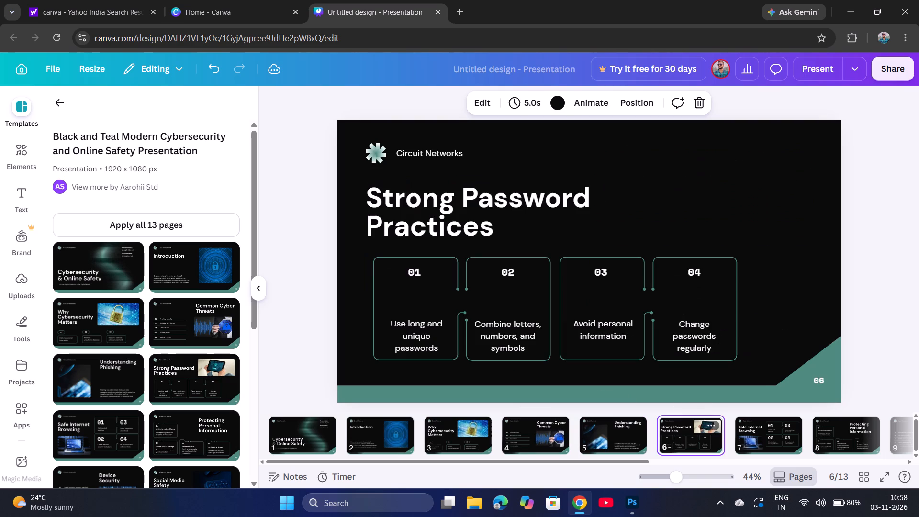
left_click(771, 442)
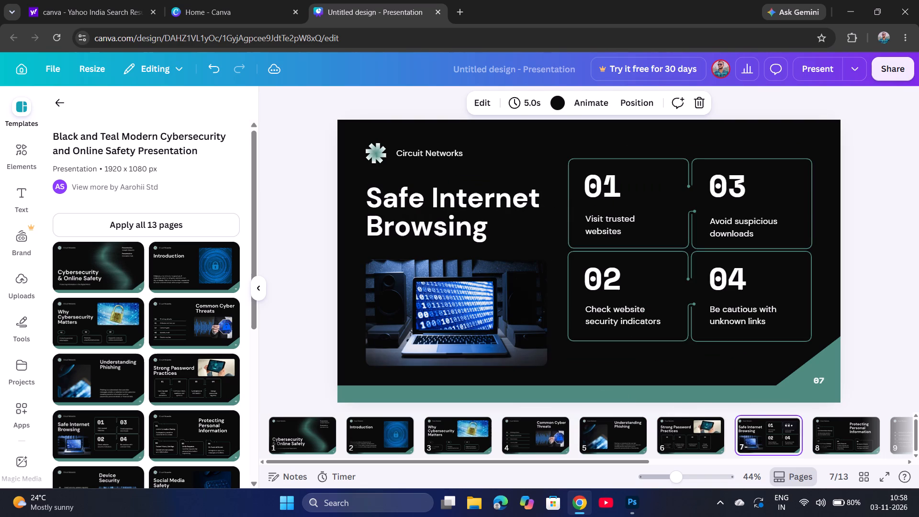
left_click(871, 445)
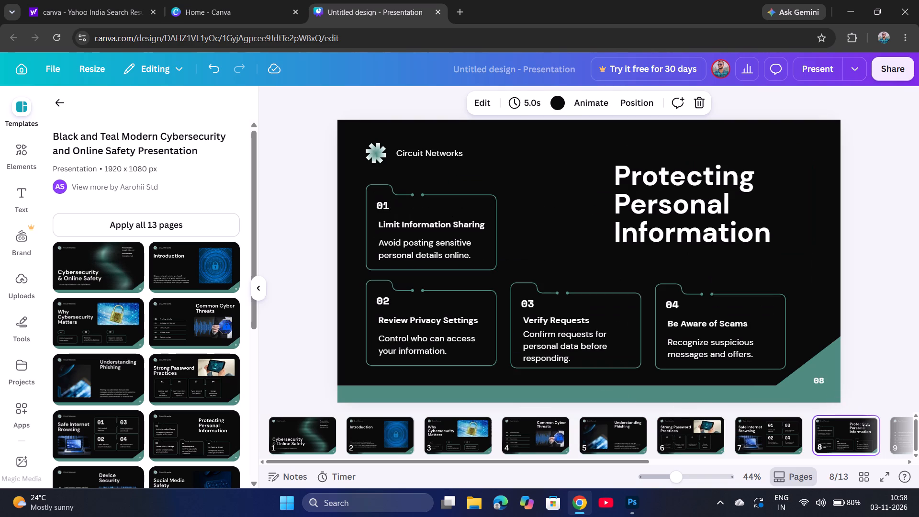
left_click(298, 450)
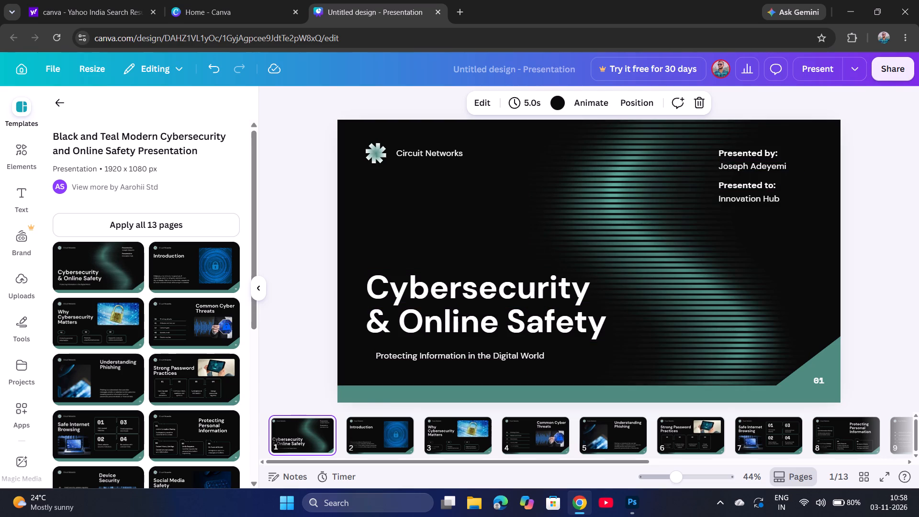
Move the presenter's name on page 1 from under "Presented by:" to the open area above the title.
left_click_drag(768, 168, 696, 181)
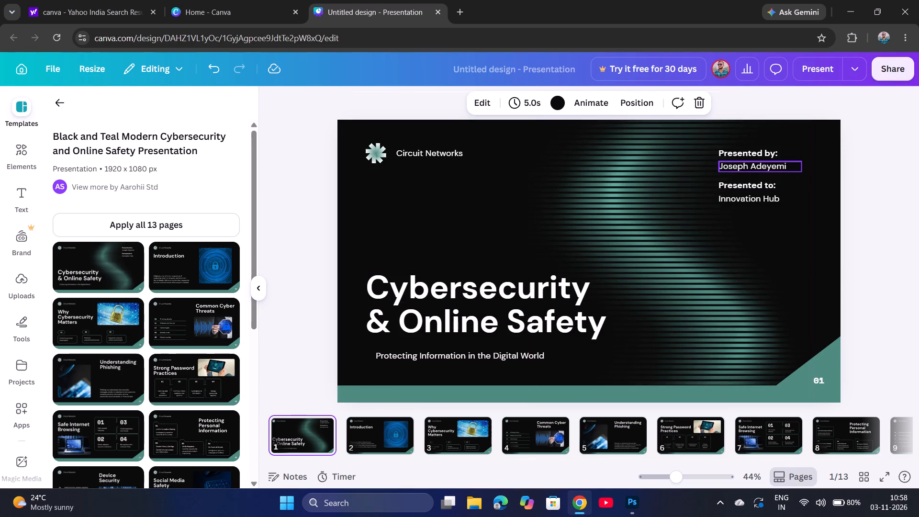
left_click_drag(696, 181, 457, 219)
Shift the teal striped wave graphic across page 1 and settle it right of centre, behind the end of the title.
left_click_drag(585, 239, 708, 239)
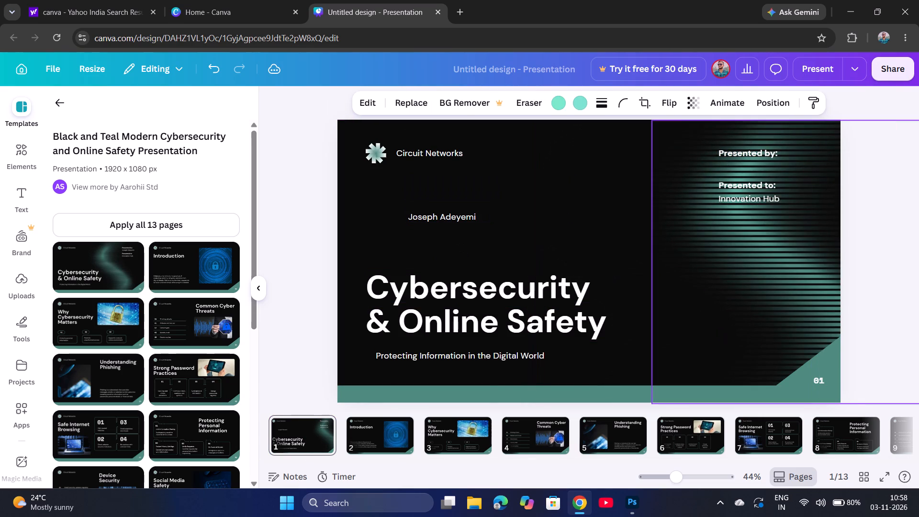
left_click_drag(708, 239, 318, 225)
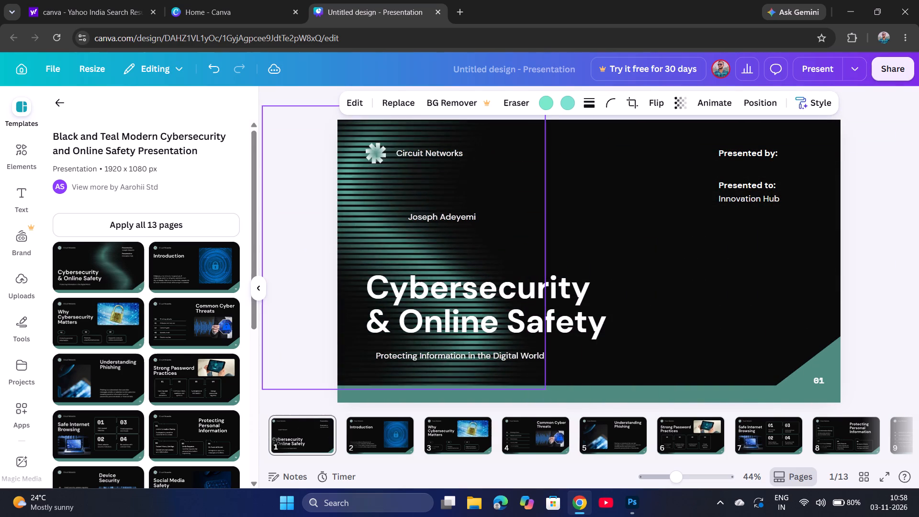
left_click_drag(318, 225, 327, 227)
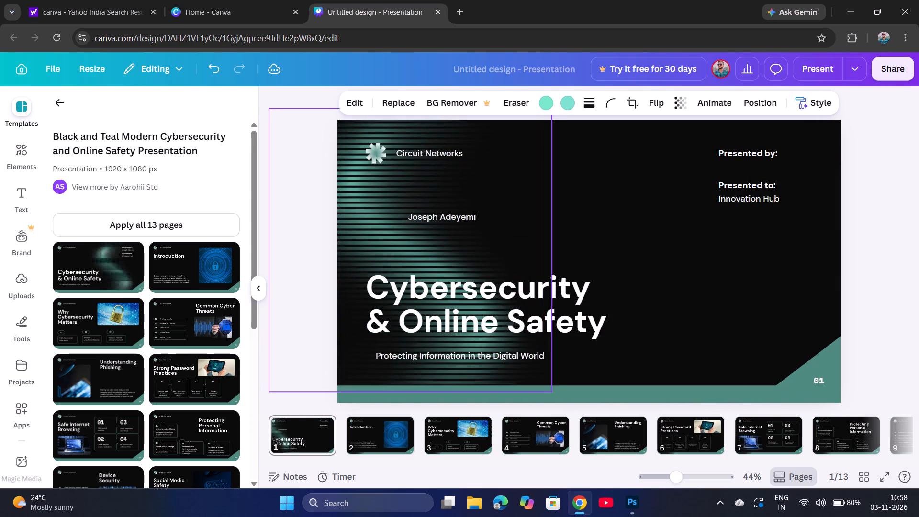
left_click_drag(327, 227, 334, 224)
left_click_drag(527, 289, 529, 288)
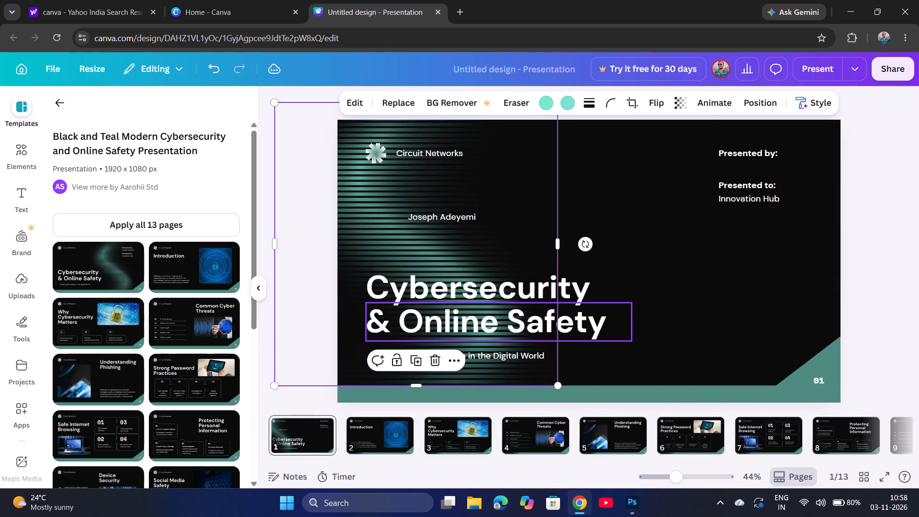
left_click_drag(529, 288, 768, 300)
left_click(863, 294)
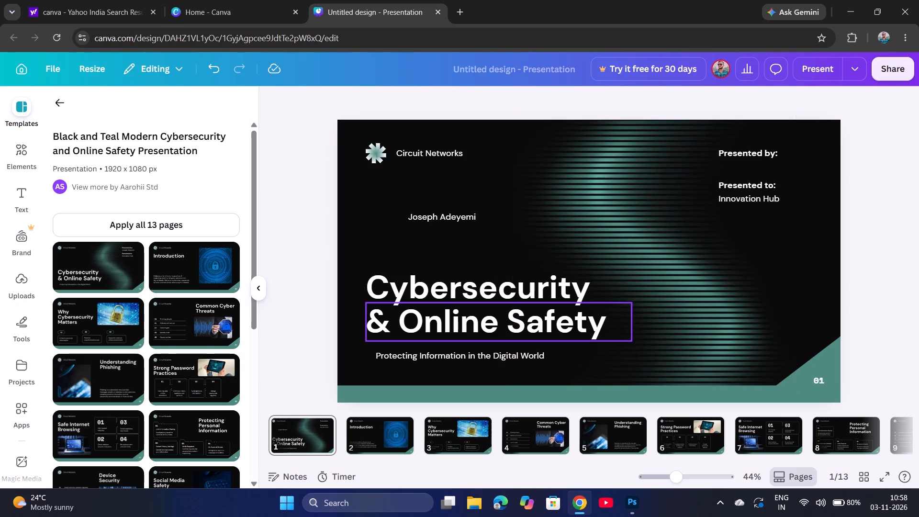
On page 2, raise the blue padlock image and move the Introduction heading up and right, just beneath Circuit Networks.
left_click(384, 424)
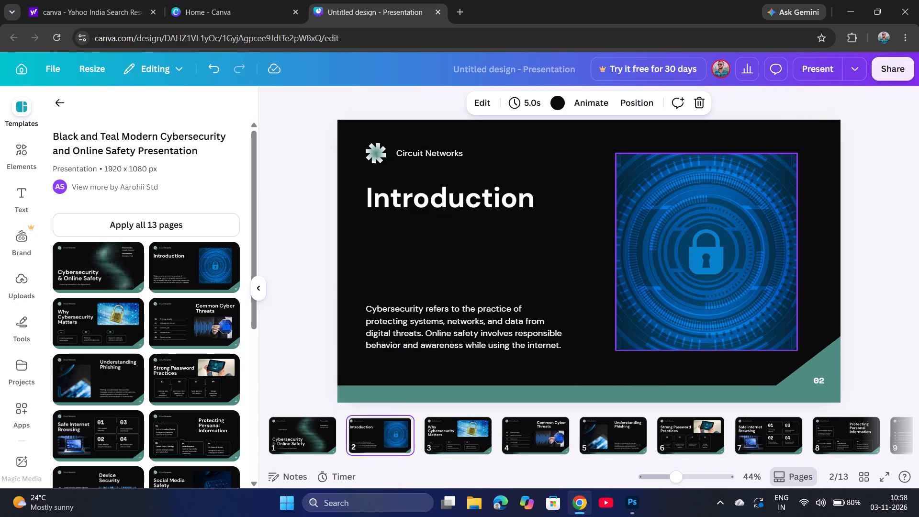
left_click_drag(678, 280, 680, 256)
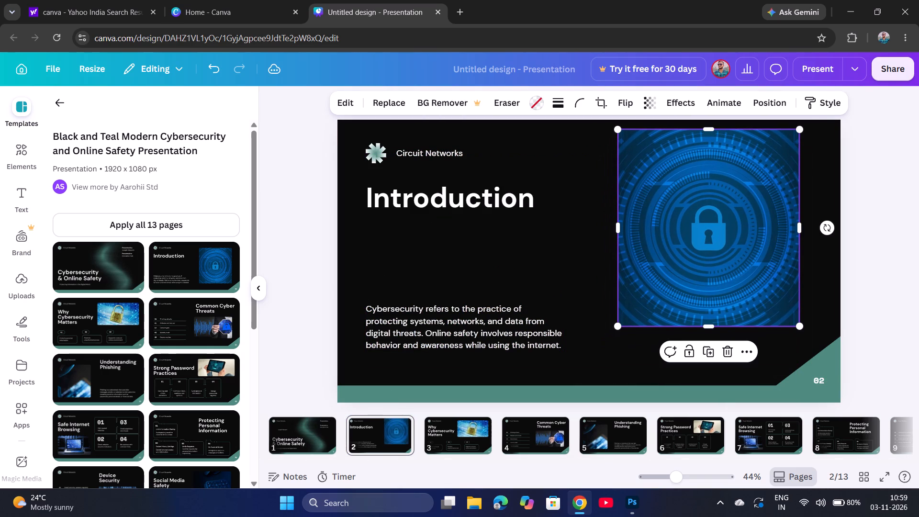
left_click_drag(482, 202, 514, 191)
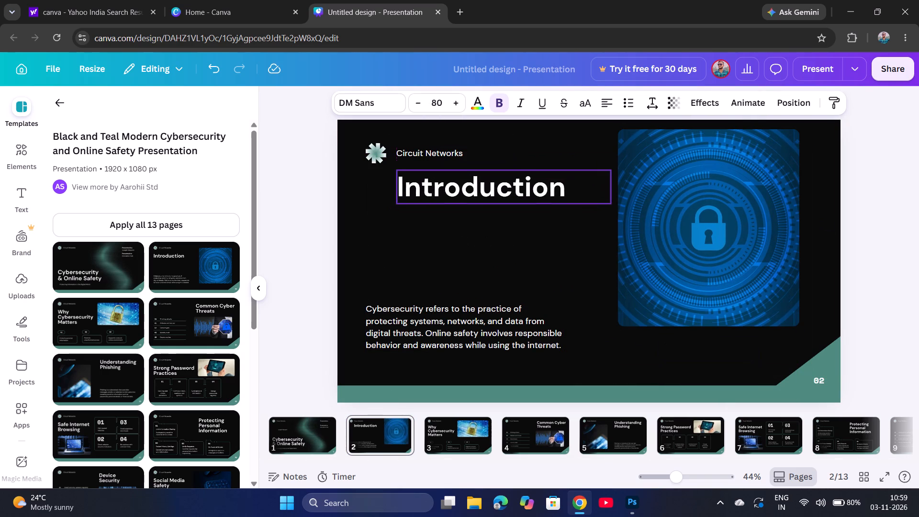
left_click_drag(514, 191, 514, 188)
Move page 2's body paragraph up below the Introduction heading and enlarge its text to size 30.7.
left_click_drag(485, 315, 483, 309)
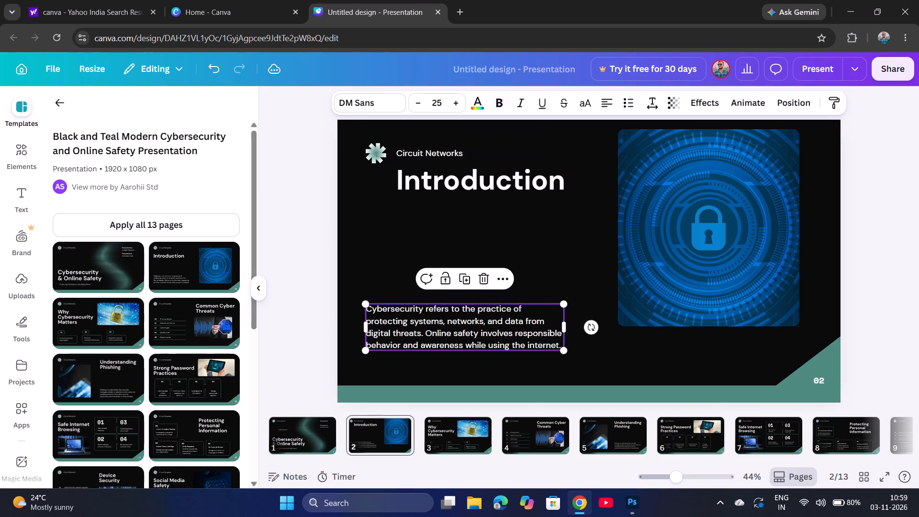
left_click_drag(483, 309, 475, 269)
left_click_drag(549, 303, 556, 303)
left_click(556, 303)
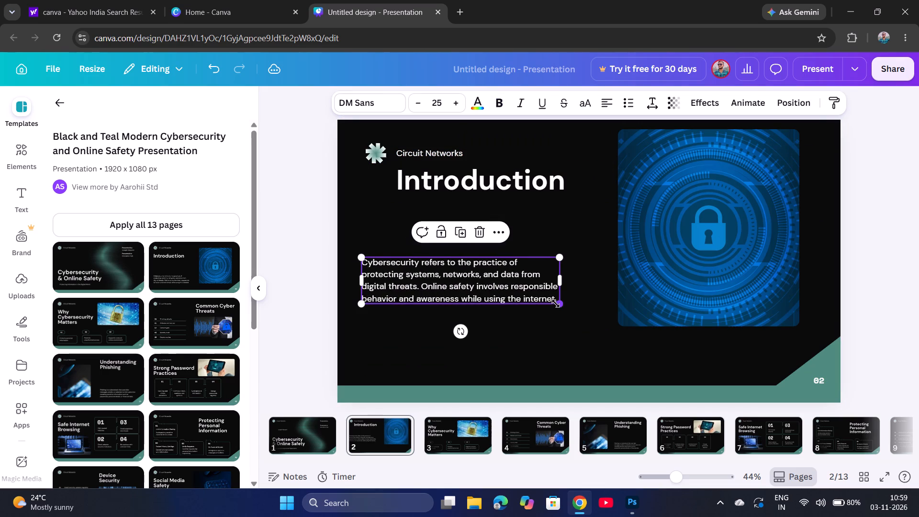
left_click_drag(561, 306, 598, 355)
left_click_drag(530, 294, 524, 273)
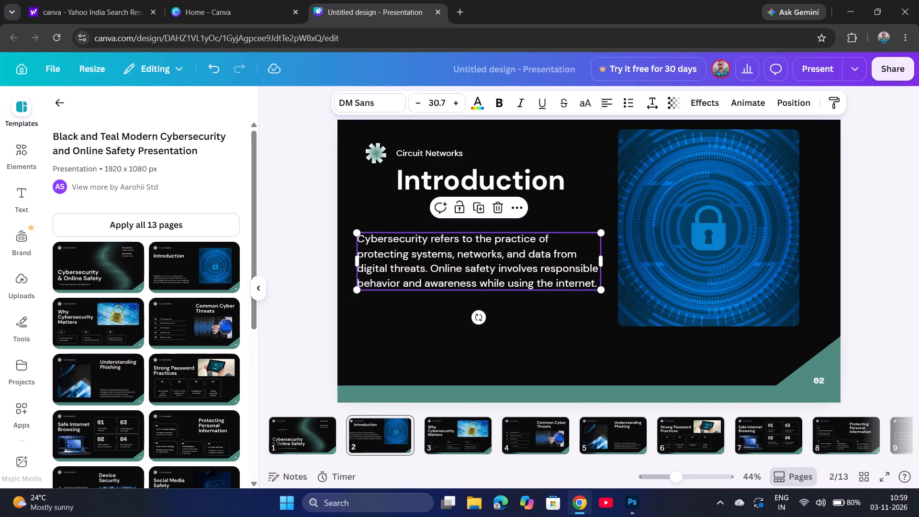
left_click(608, 337)
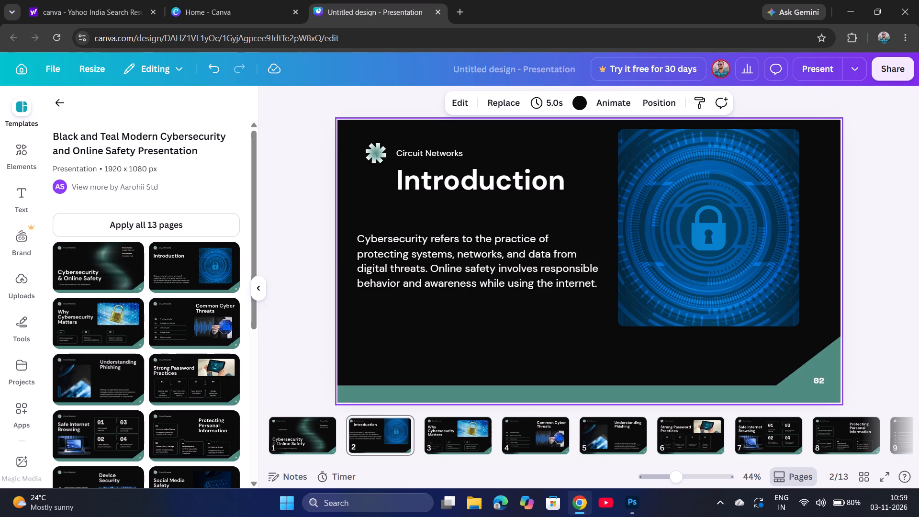
On page 3, enlarge the golden padlock photo and shift it toward the page's right edge.
left_click(443, 433)
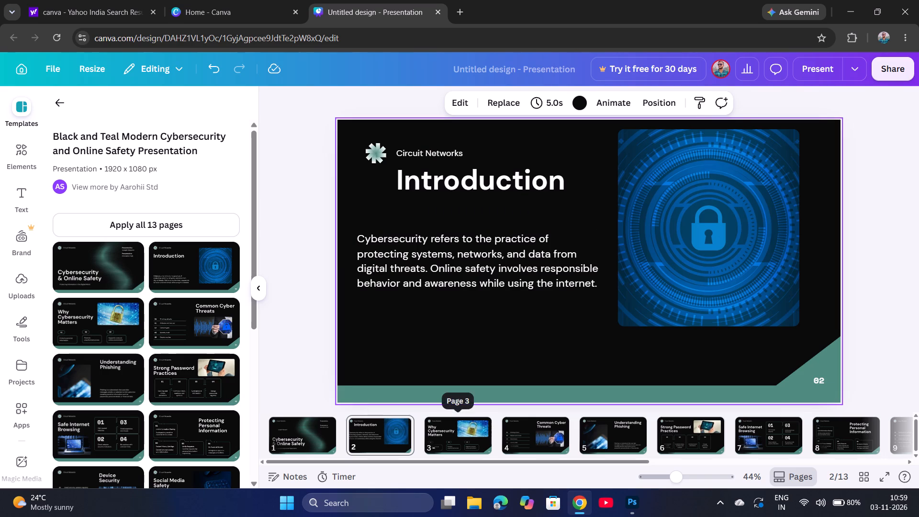
left_click(624, 242)
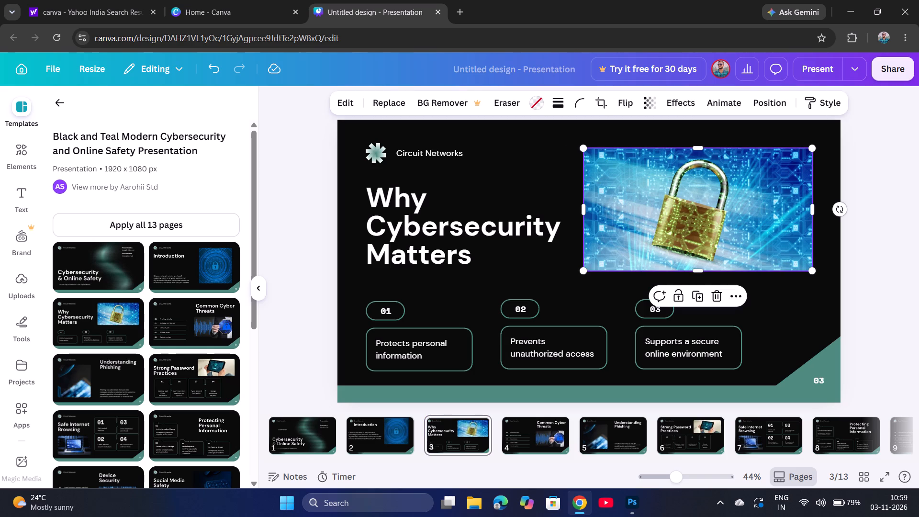
left_click_drag(585, 271, 565, 292)
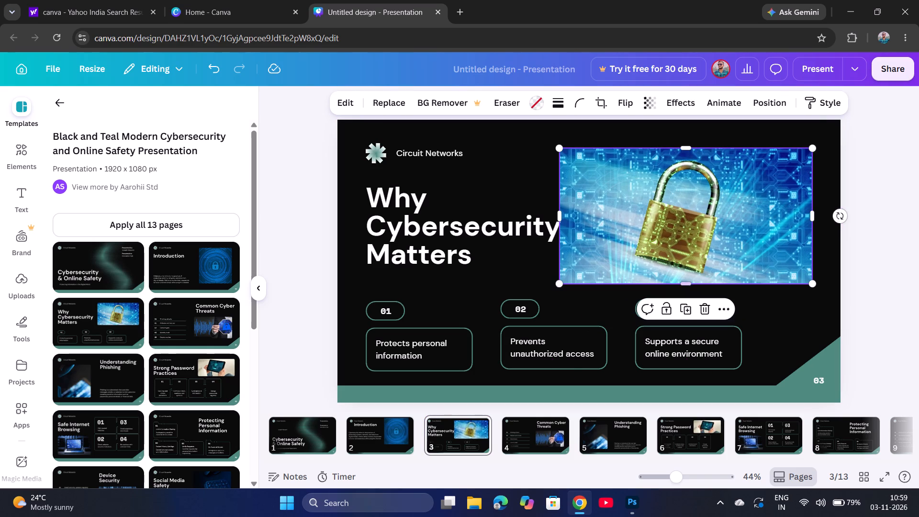
left_click_drag(659, 250, 677, 248)
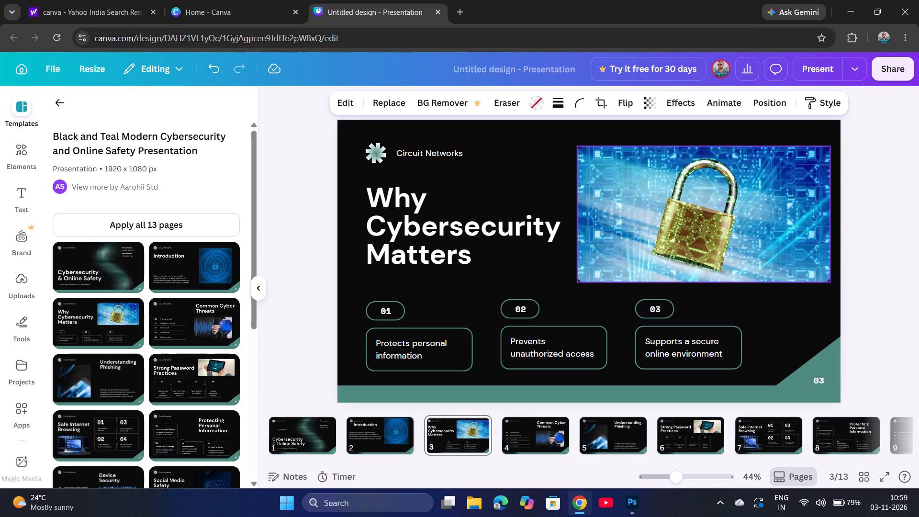
left_click_drag(677, 248, 674, 248)
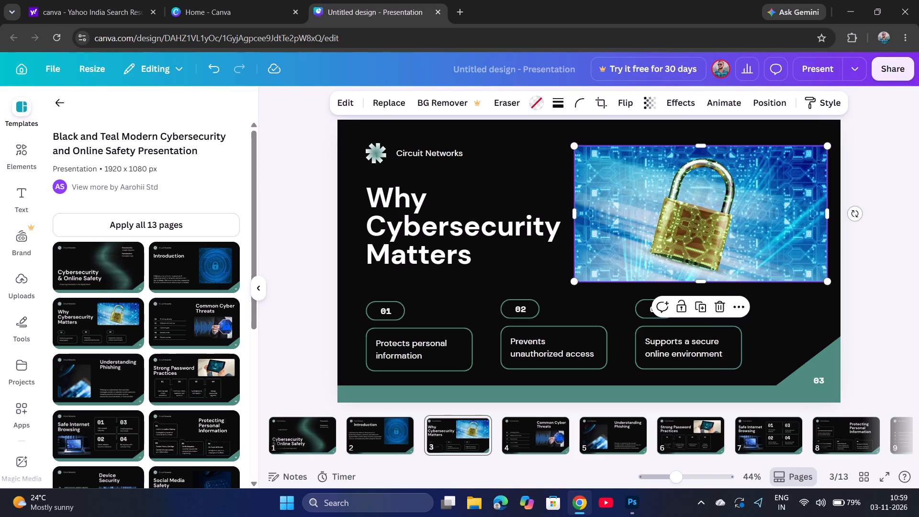
left_click(893, 236)
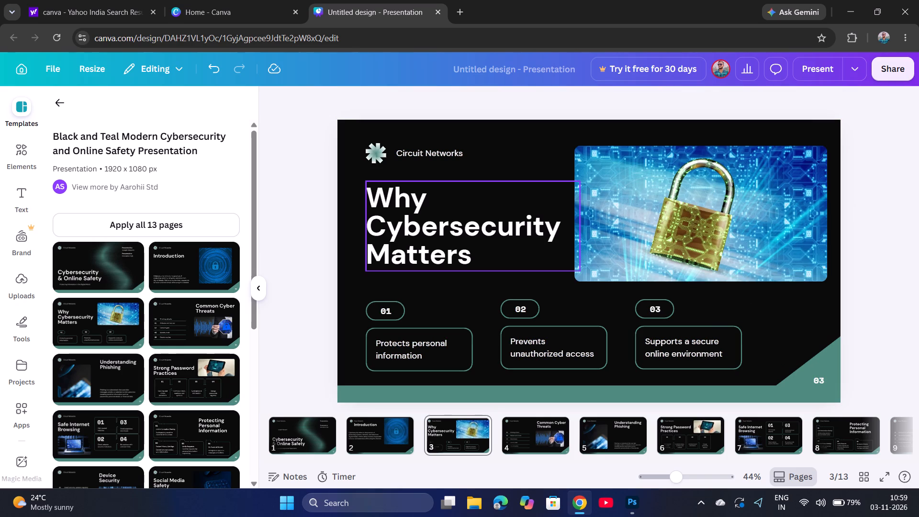
Move the "Why Cybersecurity Matters" heading on page 3 slightly up and left.
left_click_drag(462, 241, 456, 234)
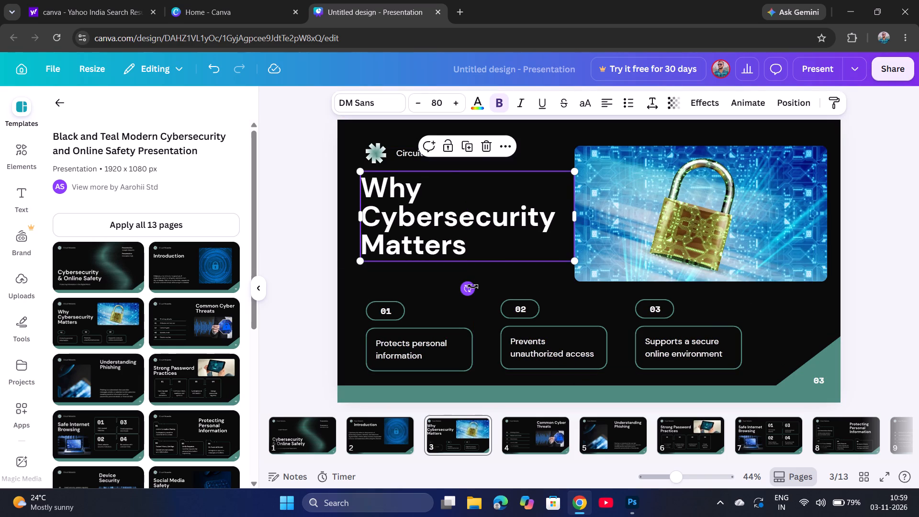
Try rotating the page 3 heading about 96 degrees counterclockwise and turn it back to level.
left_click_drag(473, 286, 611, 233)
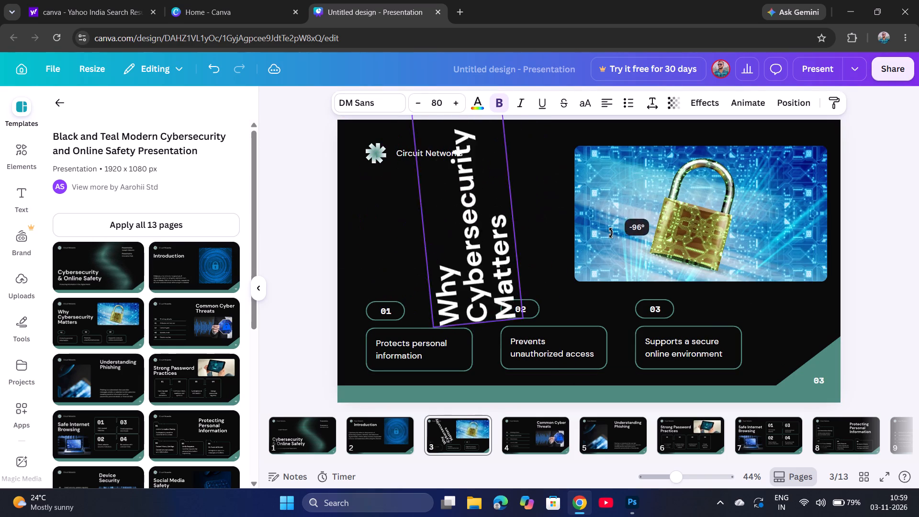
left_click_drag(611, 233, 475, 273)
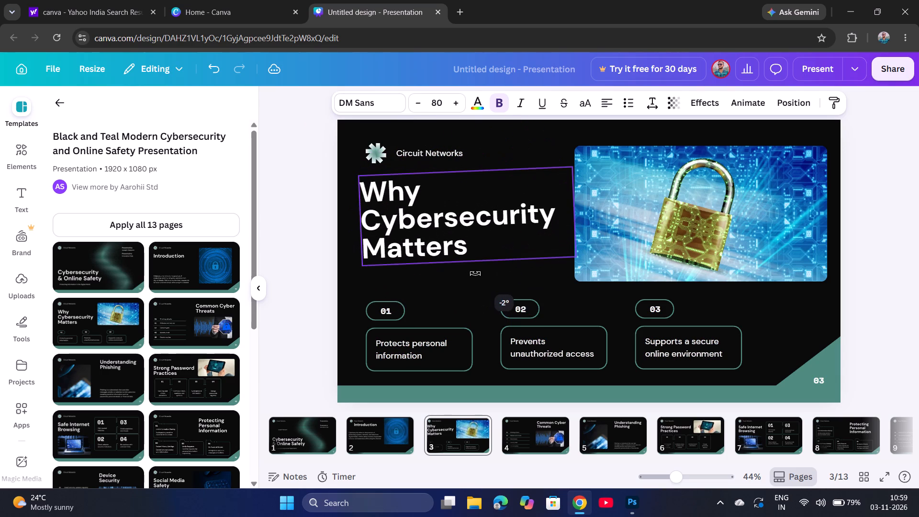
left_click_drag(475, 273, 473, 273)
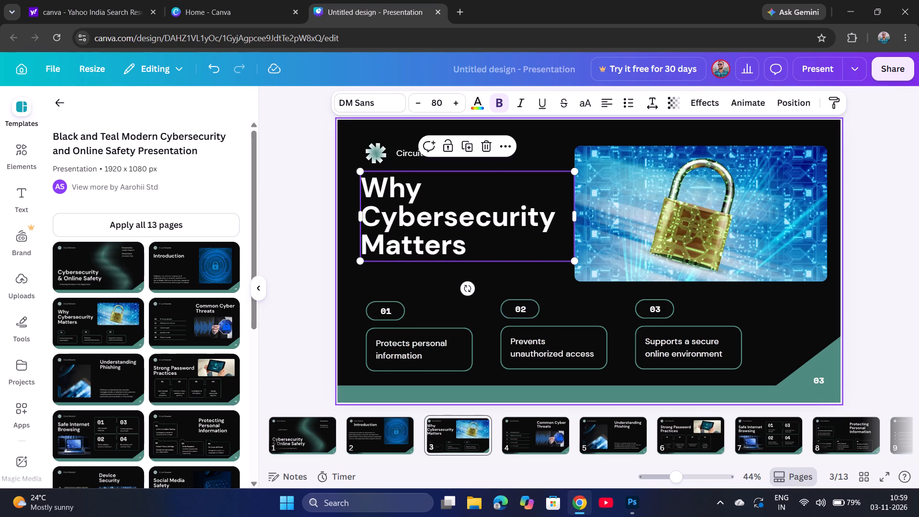
Nudge the "Why Cybersecurity Matters" heading a little further up and left on page 3.
left_click_drag(520, 233, 514, 230)
Move the "Protects personal information" text on page 3 out of its box to just above it, beside the 01 label.
left_click_drag(419, 344, 616, 322)
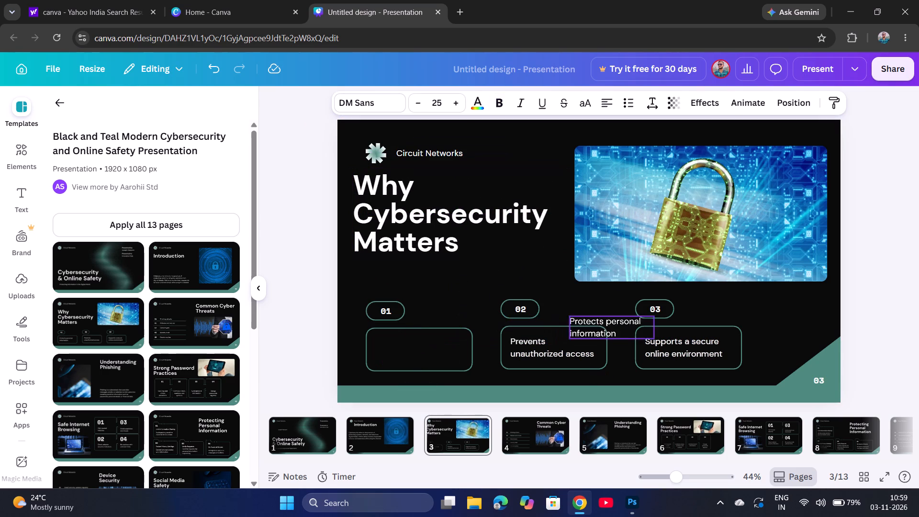
left_click_drag(616, 322, 448, 307)
Delete the empty rounded outline box below the 01 label on page 3.
left_click(378, 354)
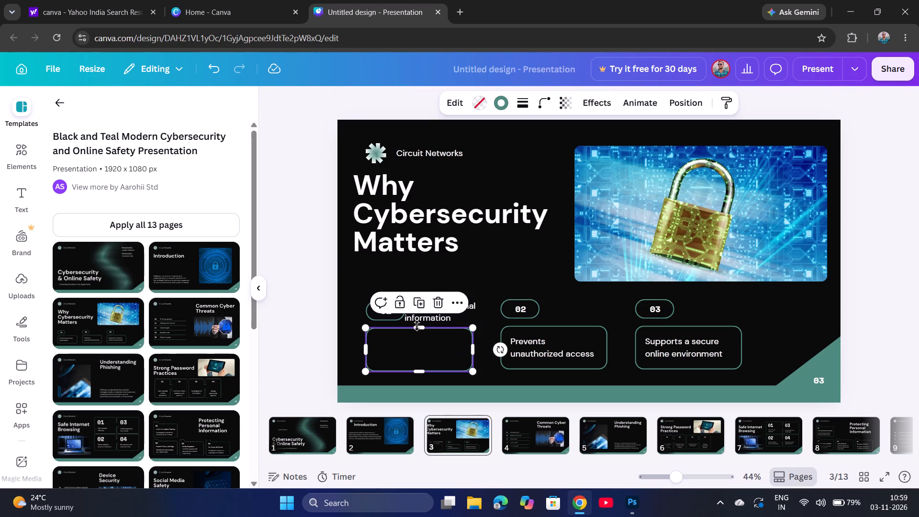
left_click(436, 303)
Move the "Protects personal information" text on page 3 to directly below the 01 label.
left_click_drag(442, 315, 441, 318)
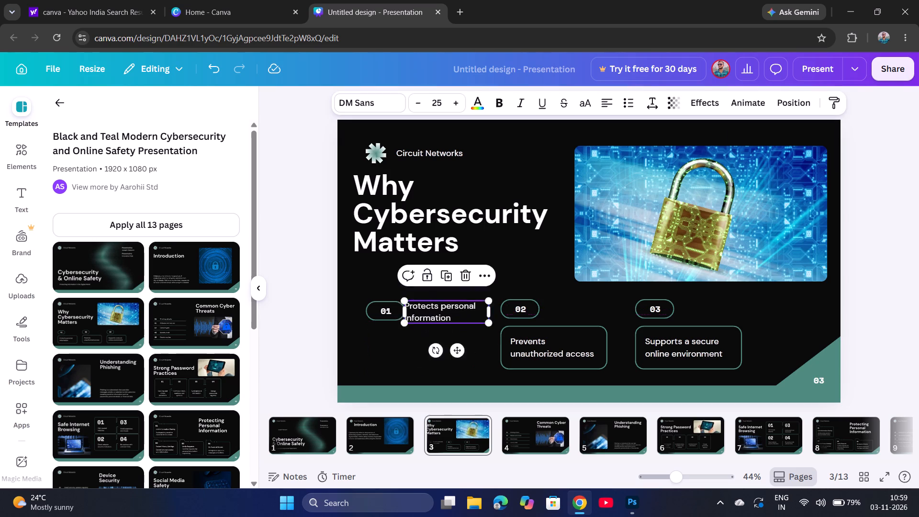
left_click_drag(441, 318, 397, 341)
Delete the rounded outline boxes around the "Prevents unauthorized access" and "Supports a secure online environment" texts, keeping the texts.
left_click(560, 330)
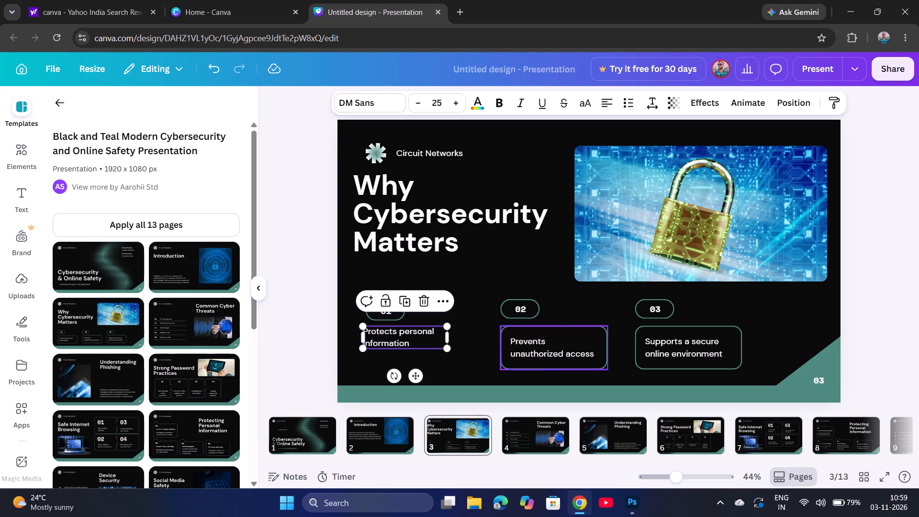
left_click(570, 304)
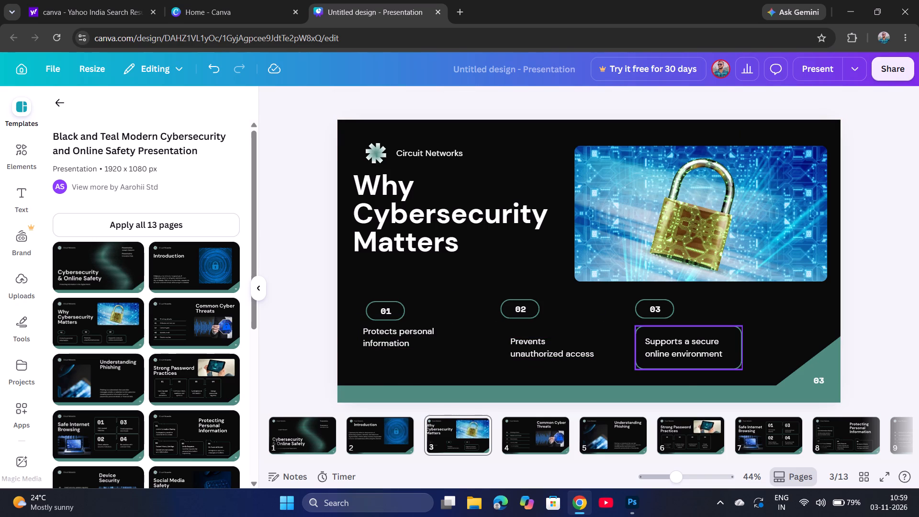
left_click(688, 329)
left_click(706, 303)
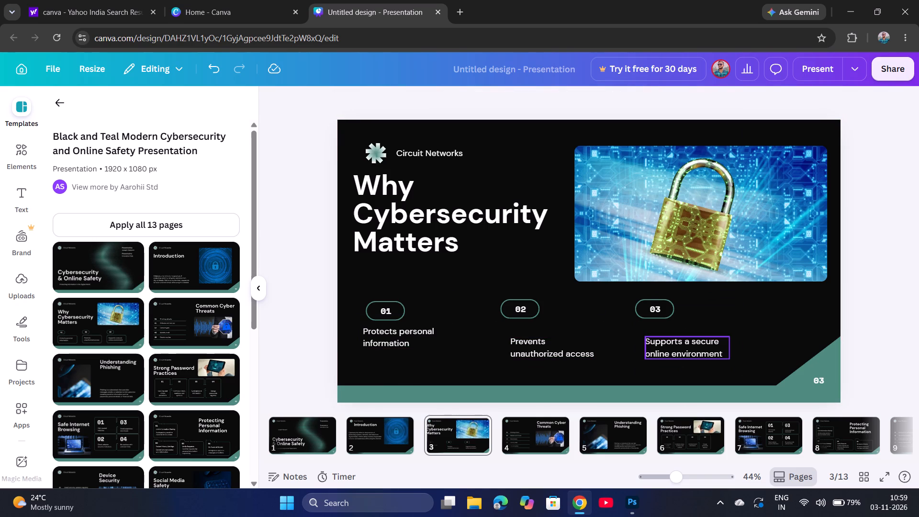
Move the "Supports a secure online environment" text up to directly below the 03 label, level with the text under 01.
left_click_drag(688, 336, 688, 330)
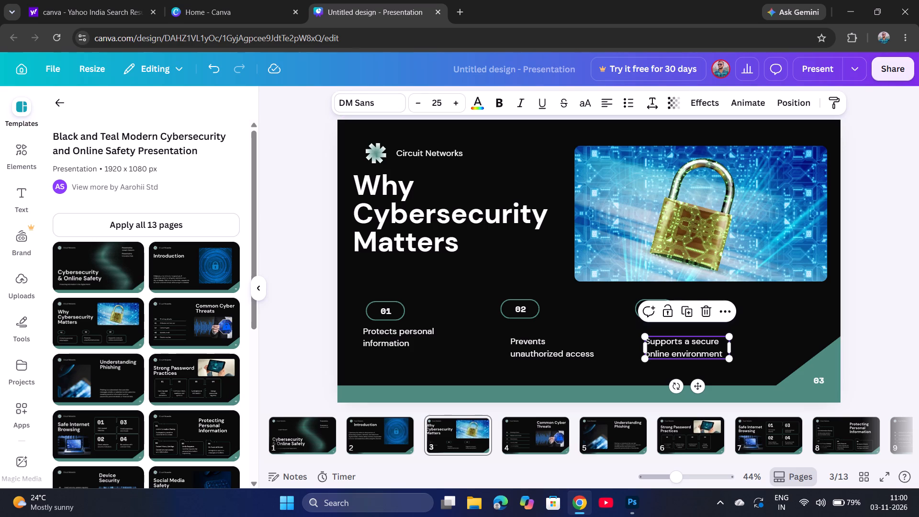
left_click_drag(690, 341, 743, 336)
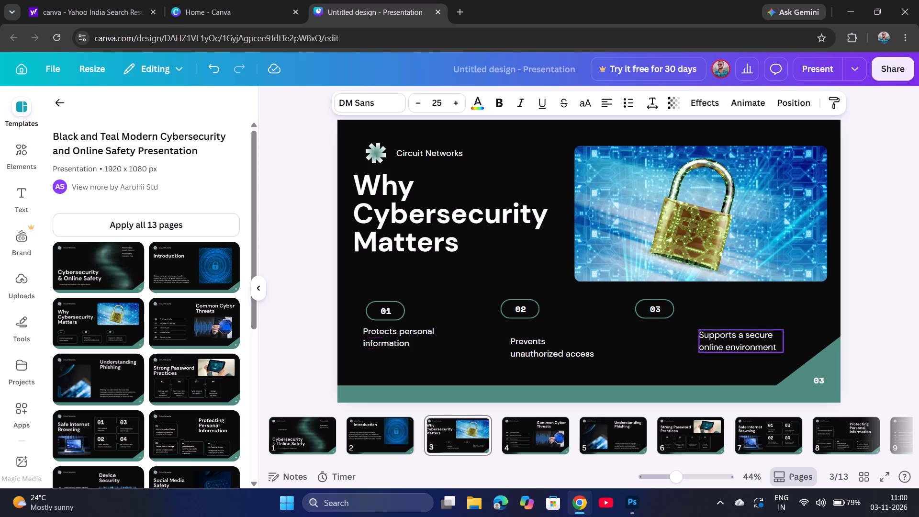
left_click_drag(743, 336, 715, 344)
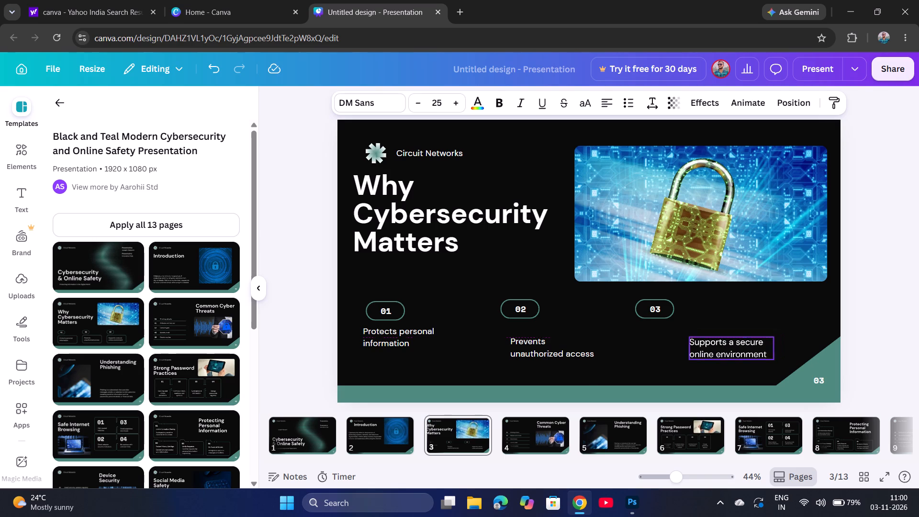
left_click_drag(715, 344, 683, 330)
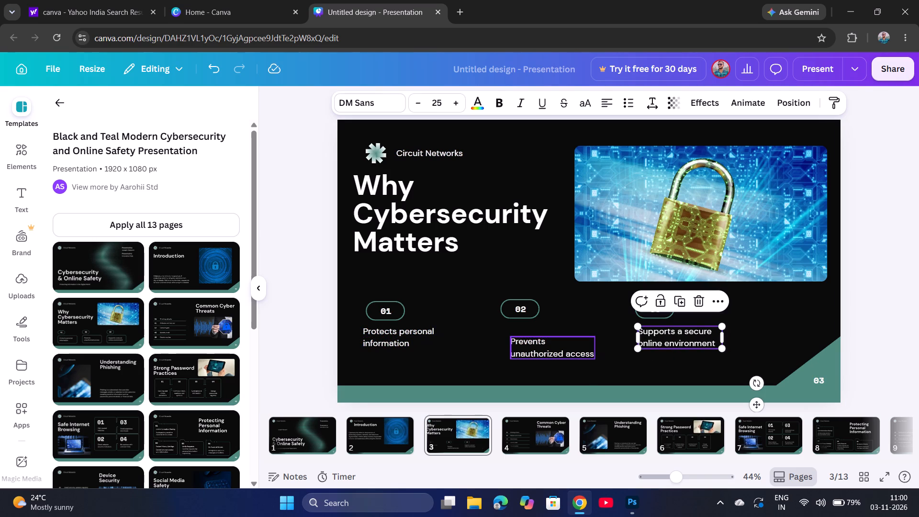